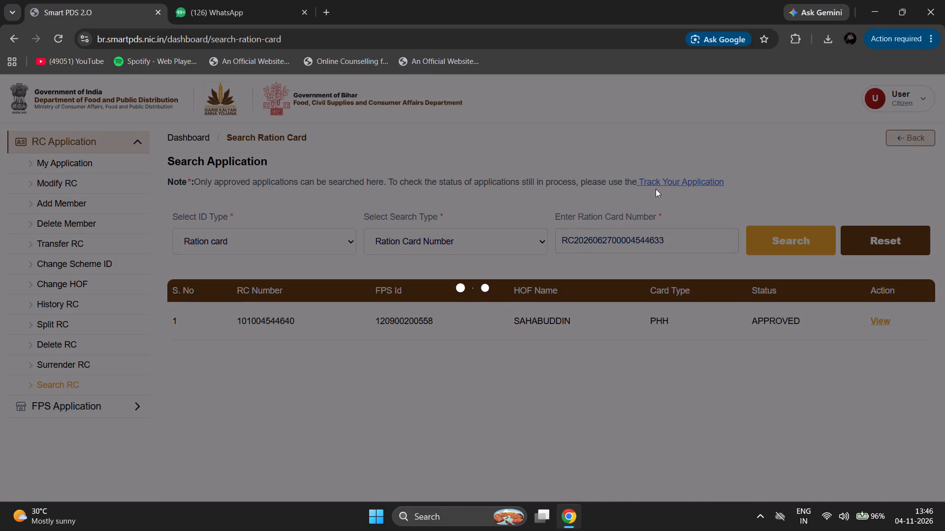
Copy the HOF name from the Ration Card Application Details.
{"action": "double_click", "coordinate": [658, 175]}
{"action": "key", "text": "ctrl+c"}
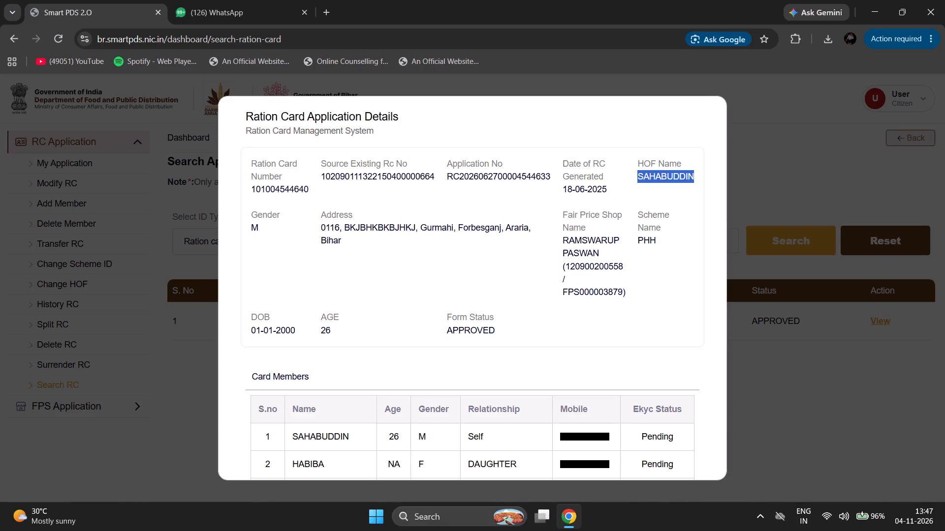
Print the ration card application details with Save as PDF as the destination, proceeding to the file-saving dialog.
{"action": "key", "text": "ctrl+p"}
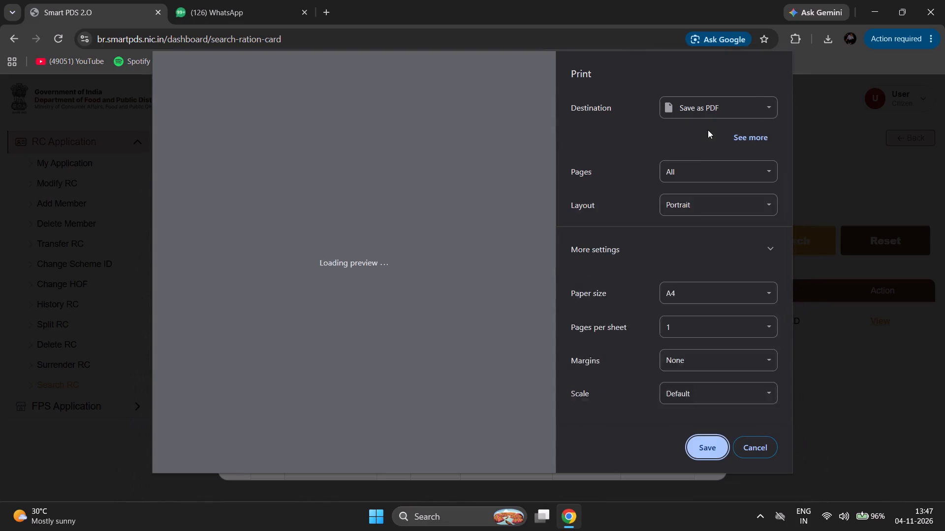
{"action": "left_click", "coordinate": [701, 444]}
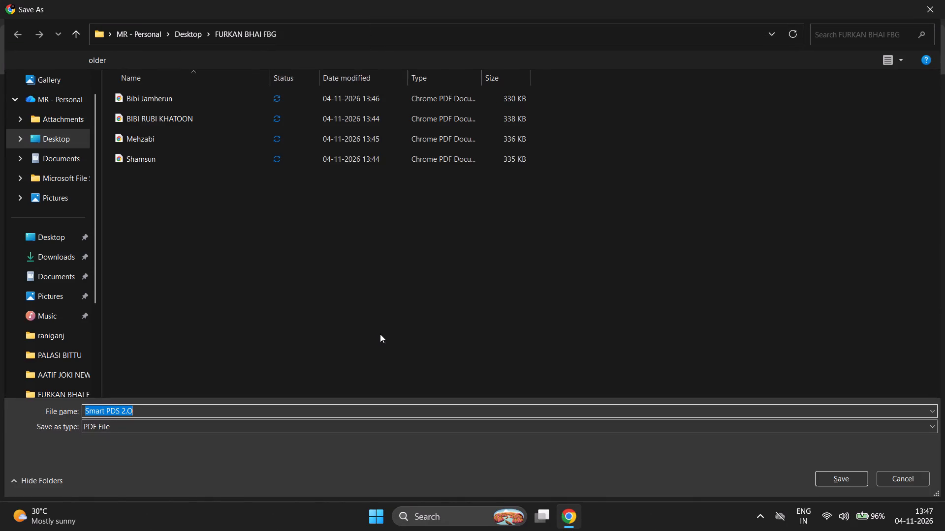
Save the ration card details as a PDF in the open Desktop subfolder, using the copied HOF name as the file name.
{"action": "key", "text": "ctrl+v"}
{"action": "key", "text": "Return"}
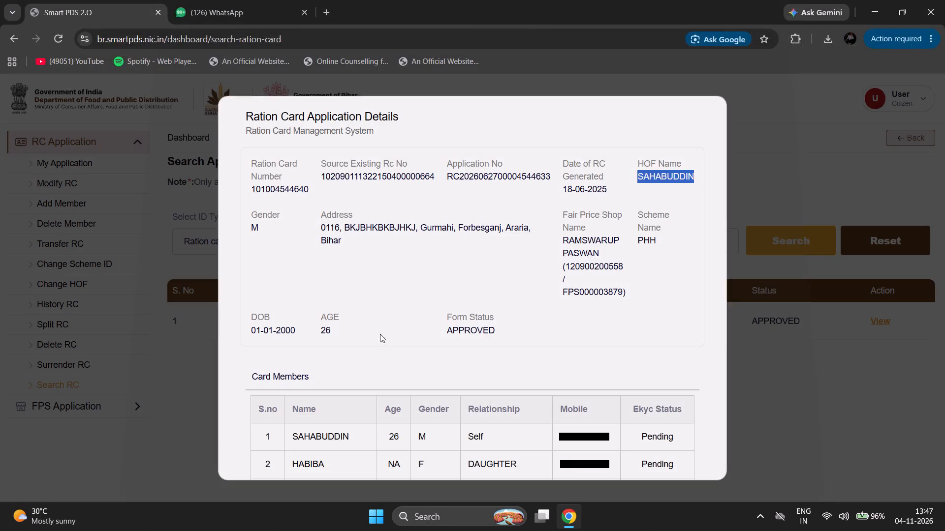
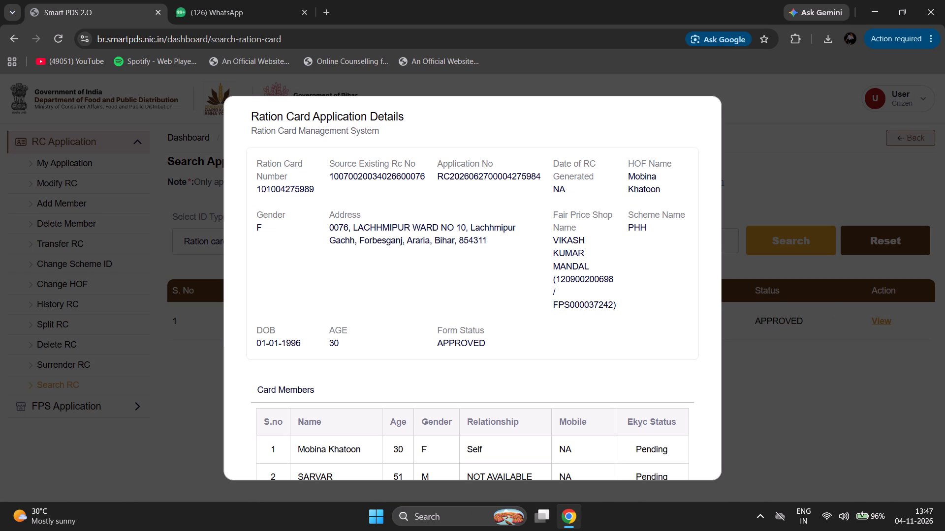
Copy the HOF name from the open ration card details and save the page as a PDF under that name in the same Desktop subfolder.
{"action": "double_click", "coordinate": [633, 179]}
{"action": "double_click", "coordinate": [633, 179]}
{"action": "key", "text": "ctrl+c"}
{"action": "key", "text": "ctrl+p"}
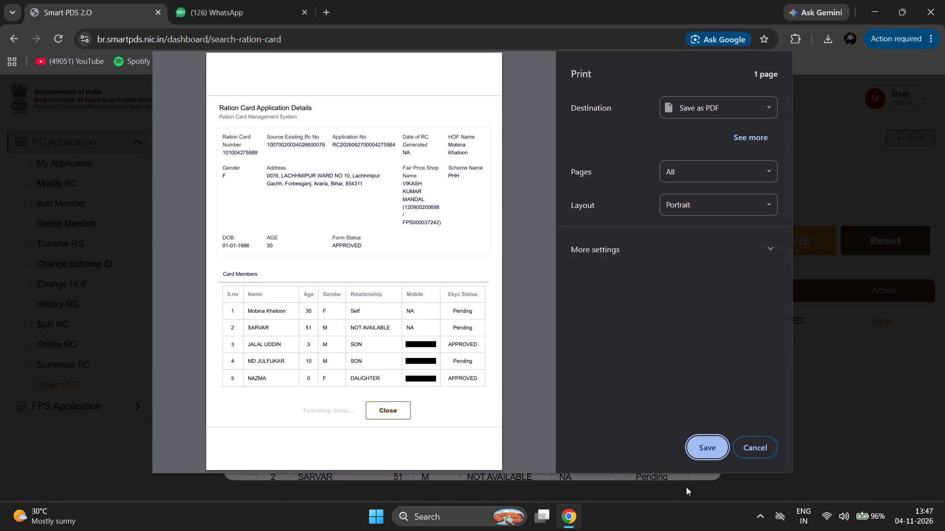
{"action": "left_click", "coordinate": [701, 451]}
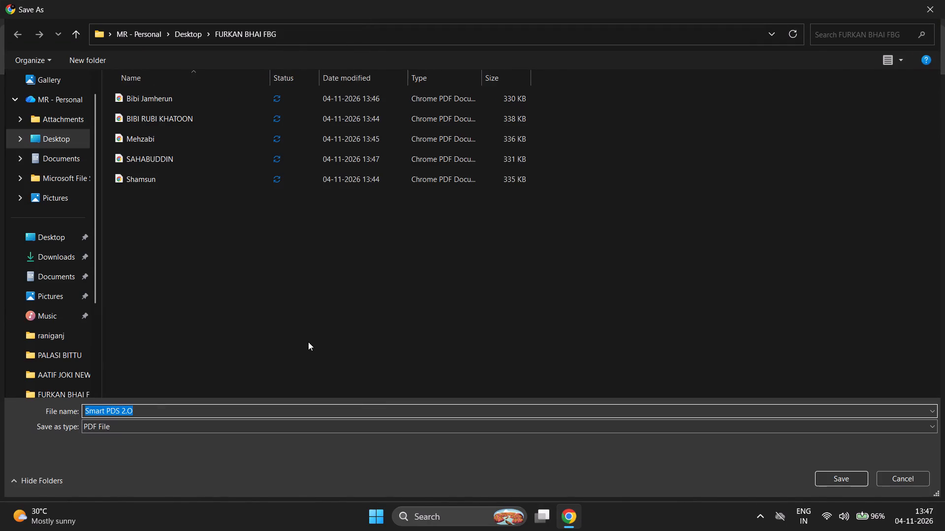
{"action": "key", "text": "ctrl+v"}
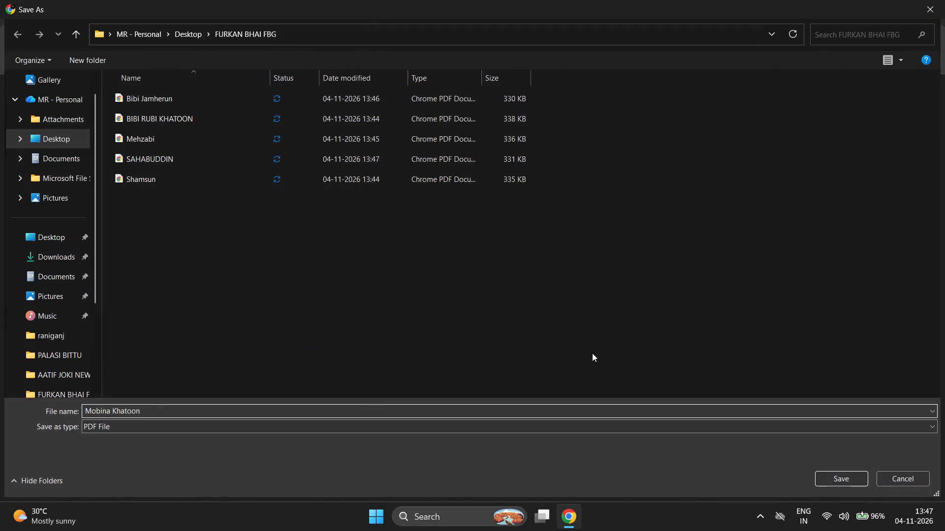
{"action": "left_click", "coordinate": [845, 479]}
{"action": "left_click_drag", "start_coordinate": [845, 479], "coordinate": [791, 379]}
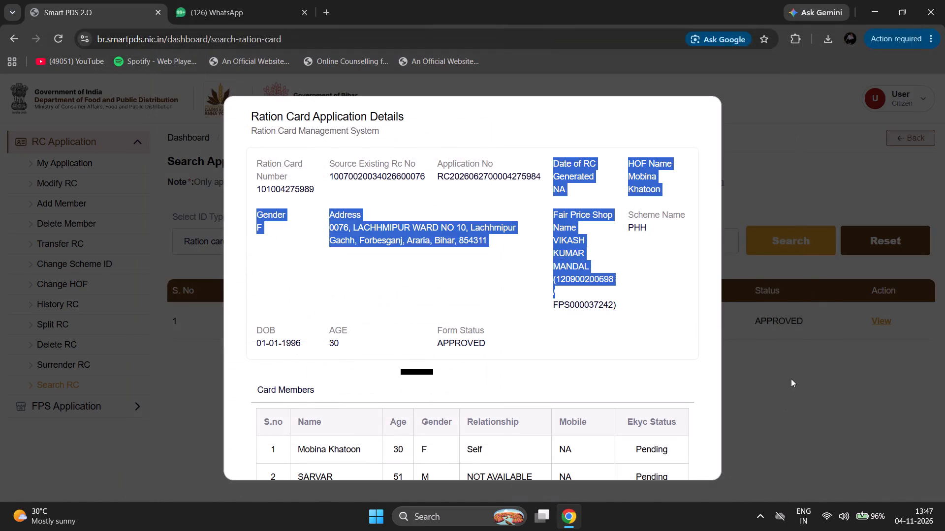
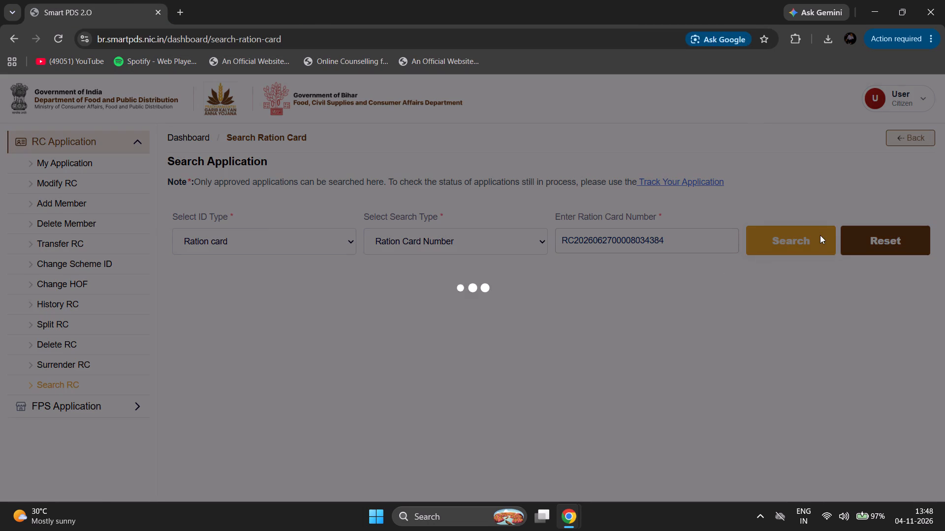
View the found ration card's details and save them as a PDF in the FURKAN BHAI FBG folder, using the copied HOF name as file name.
{"action": "left_click", "coordinate": [887, 321]}
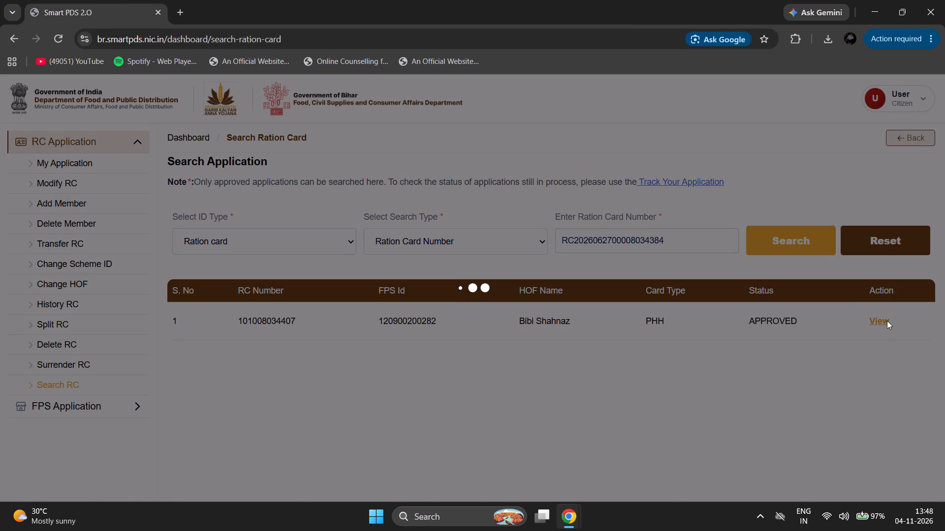
{"action": "double_click", "coordinate": [640, 176]}
{"action": "triple_click", "coordinate": [640, 176]}
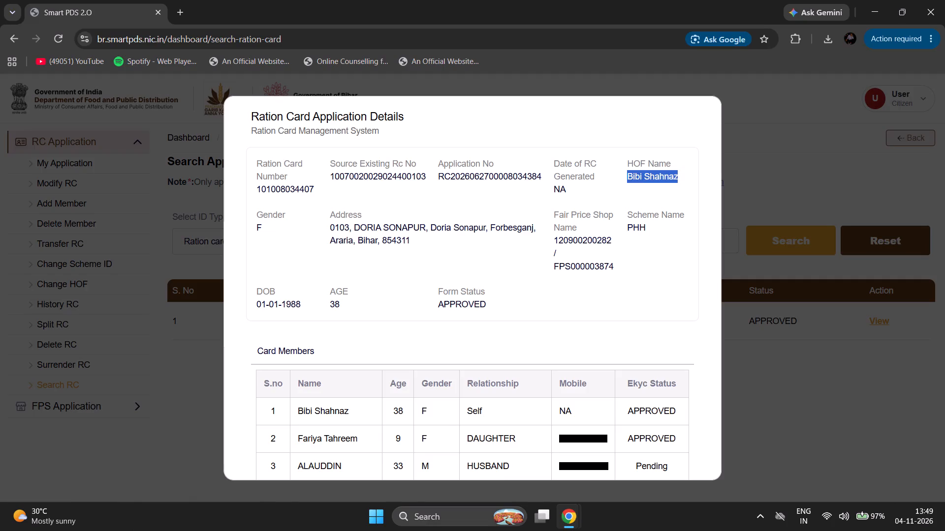
{"action": "key", "text": "ctrl+c"}
{"action": "key", "text": "ctrl+p"}
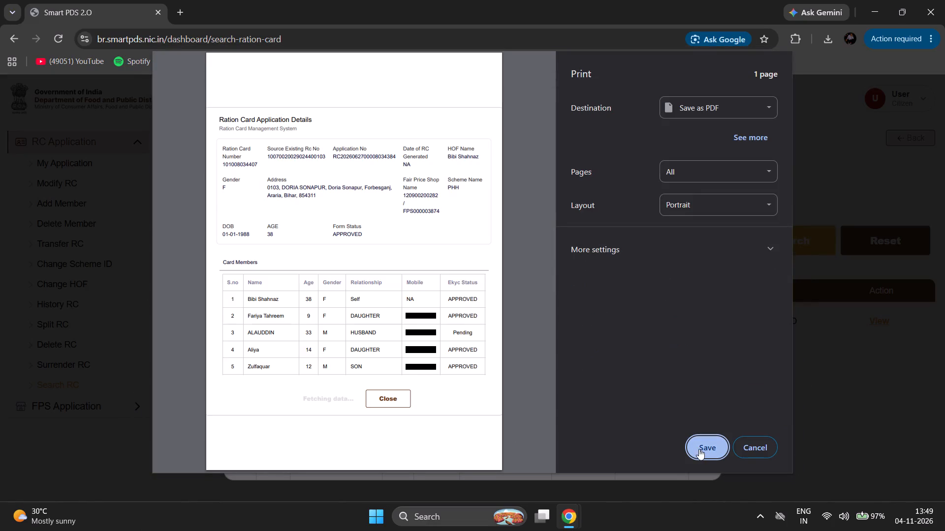
{"action": "left_click", "coordinate": [699, 449]}
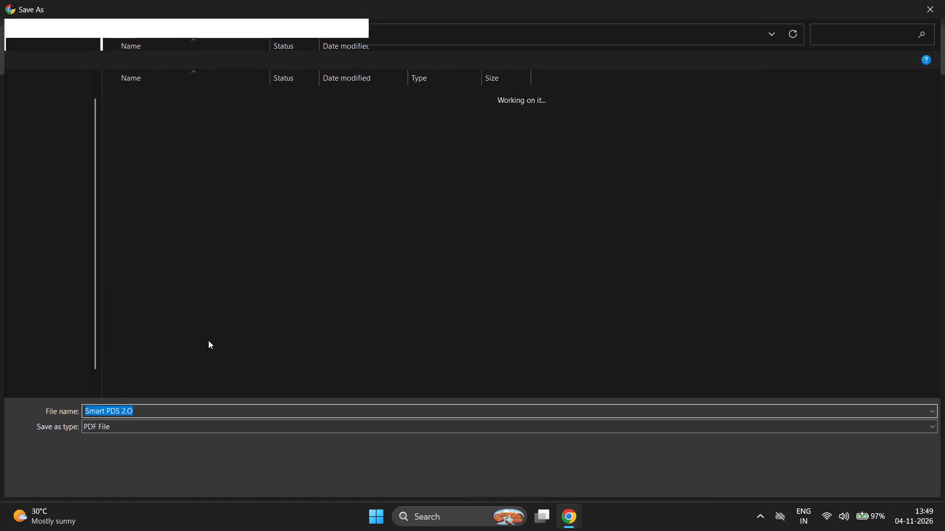
{"action": "key", "text": "ctrl+v"}
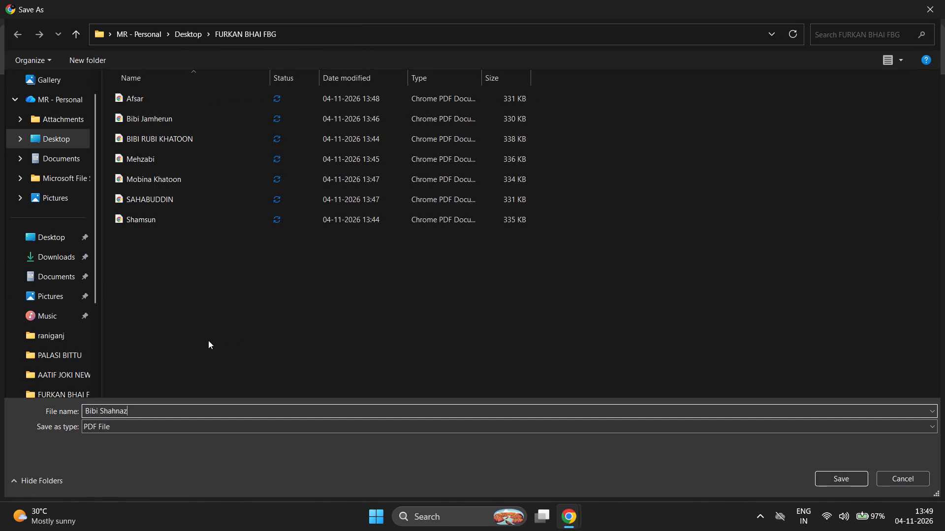
{"action": "key", "text": "Return"}
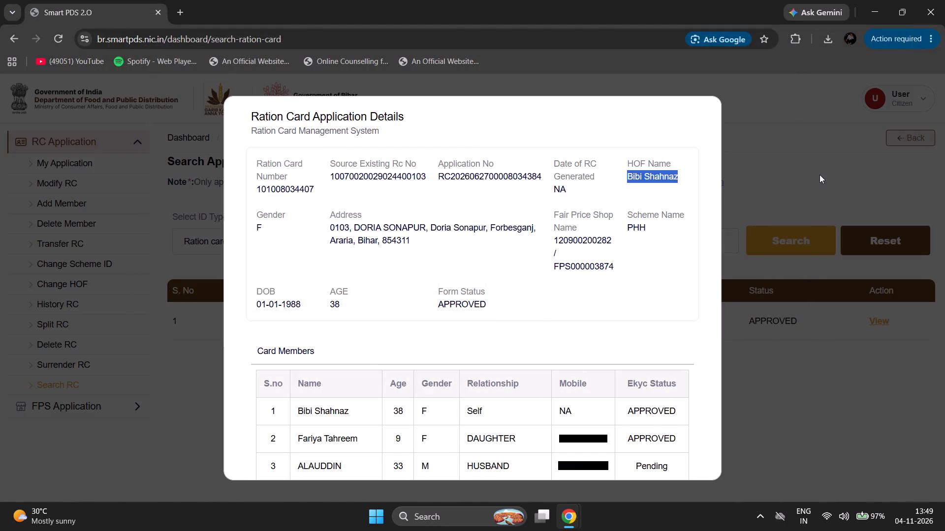
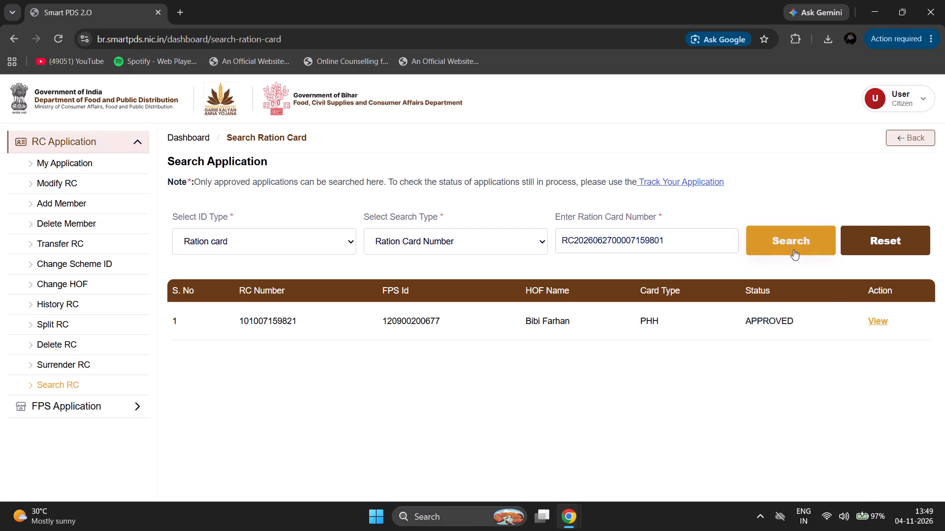
Open the approved ration card's details and save them as a PDF in the same Desktop subfolder, using the copied HOF name as file name.
{"action": "left_click", "coordinate": [881, 324]}
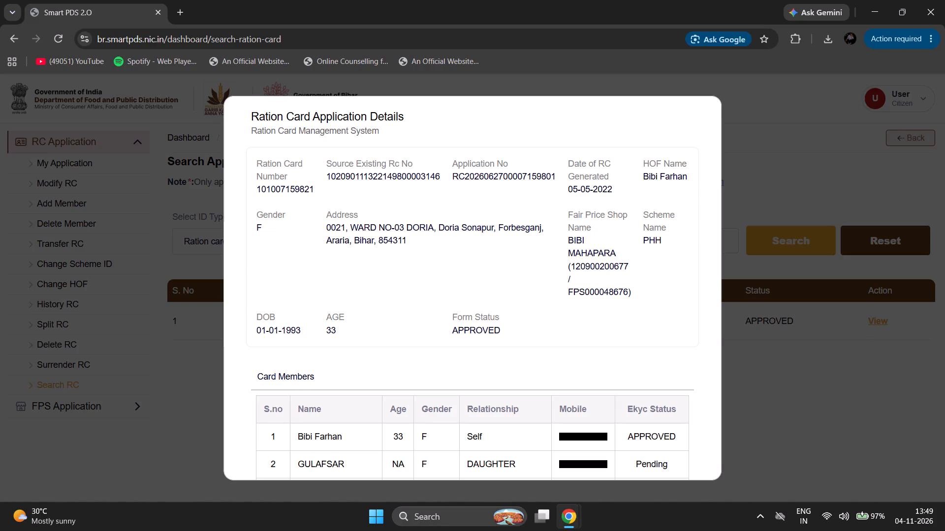
{"action": "triple_click", "coordinate": [649, 174]}
{"action": "key", "text": "ctrl+c"}
{"action": "key", "text": "ctrl+p"}
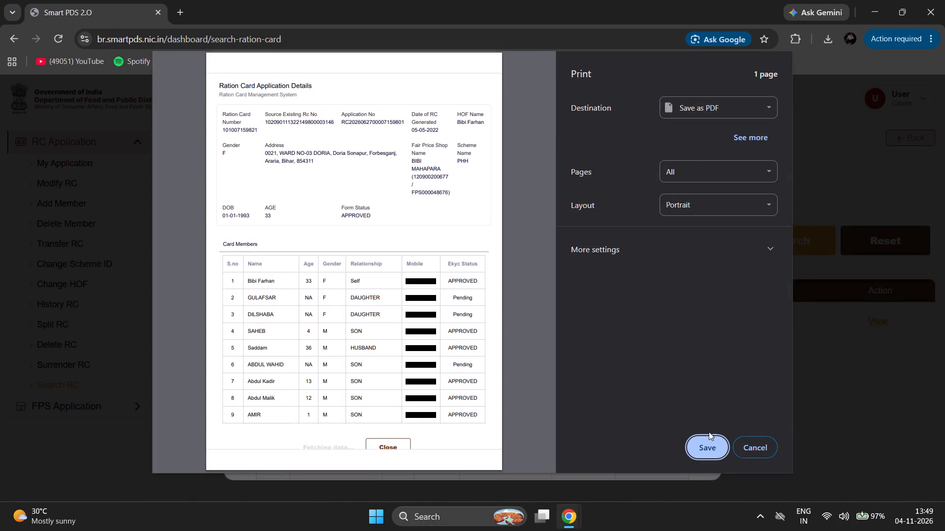
{"action": "left_click", "coordinate": [696, 453]}
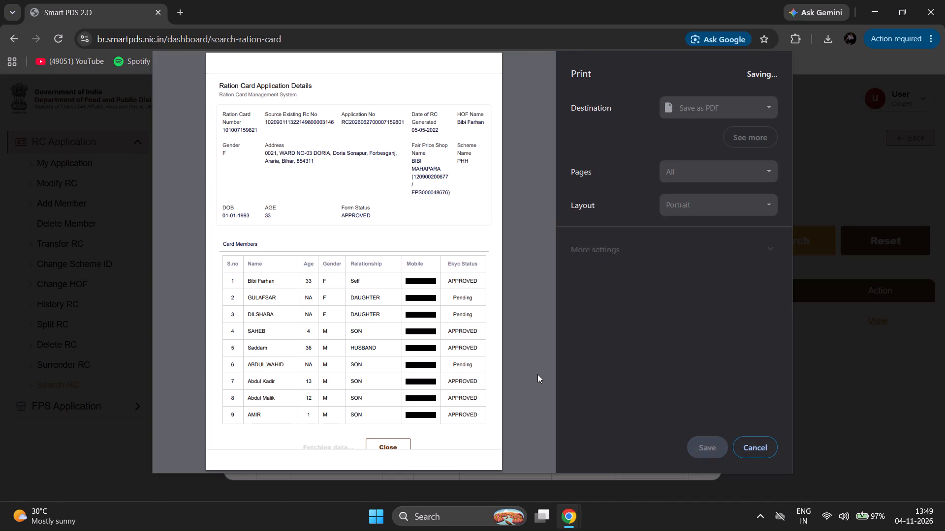
{"action": "key", "text": "ctrl+v"}
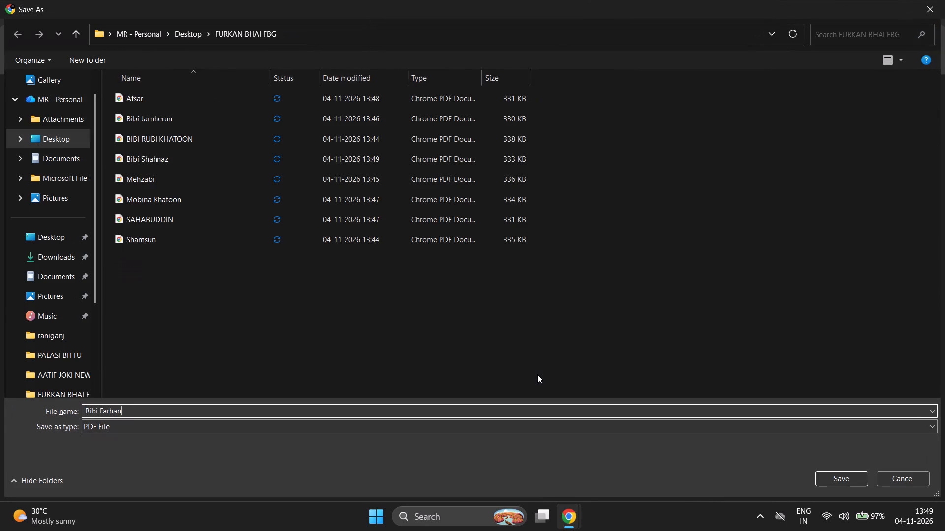
Save the open ration card details as a PDF under the copied HOF name in the same Desktop subfolder.
{"action": "left_click", "coordinate": [835, 476]}
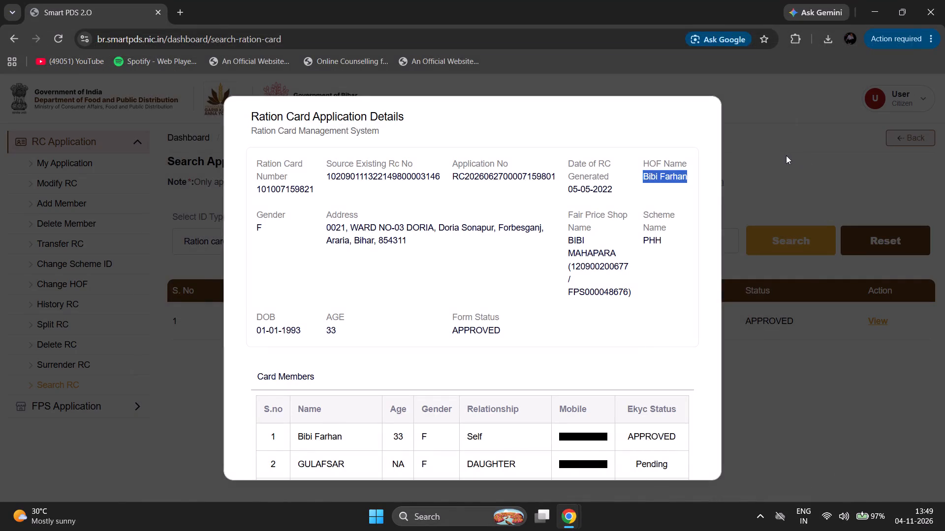
Switch from the Smart PDS portal to the WhatsApp browser window.
{"action": "left_click_drag", "start_coordinate": [785, 155], "coordinate": [570, 514]}
{"action": "left_click", "coordinate": [570, 514]}
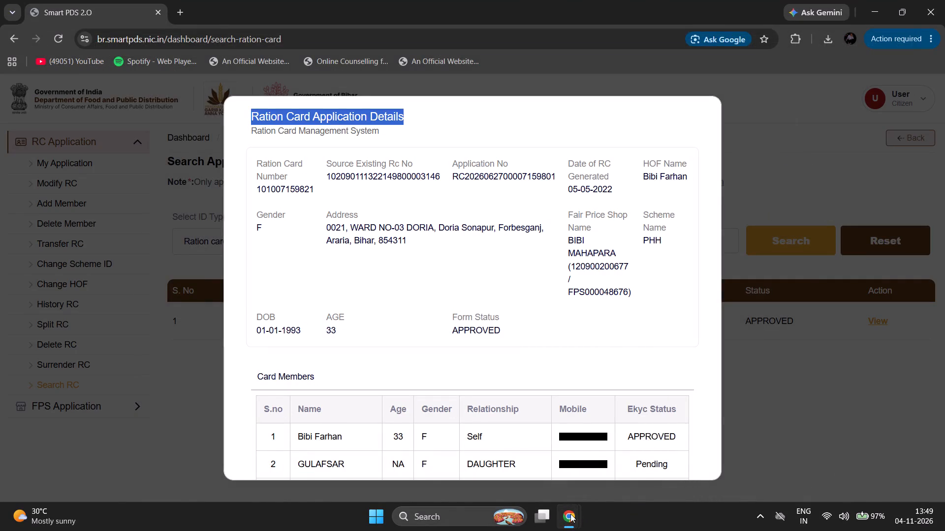
{"action": "left_click_drag", "start_coordinate": [570, 514], "coordinate": [600, 466]}
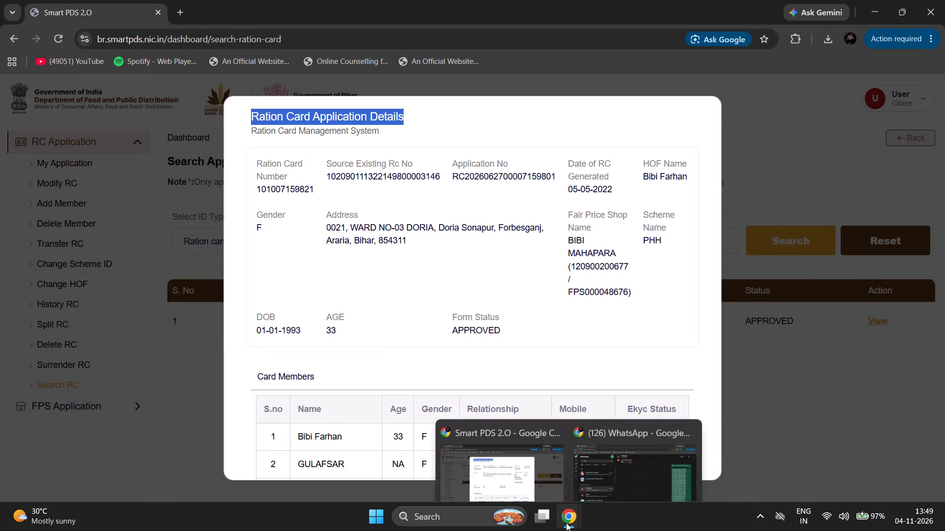
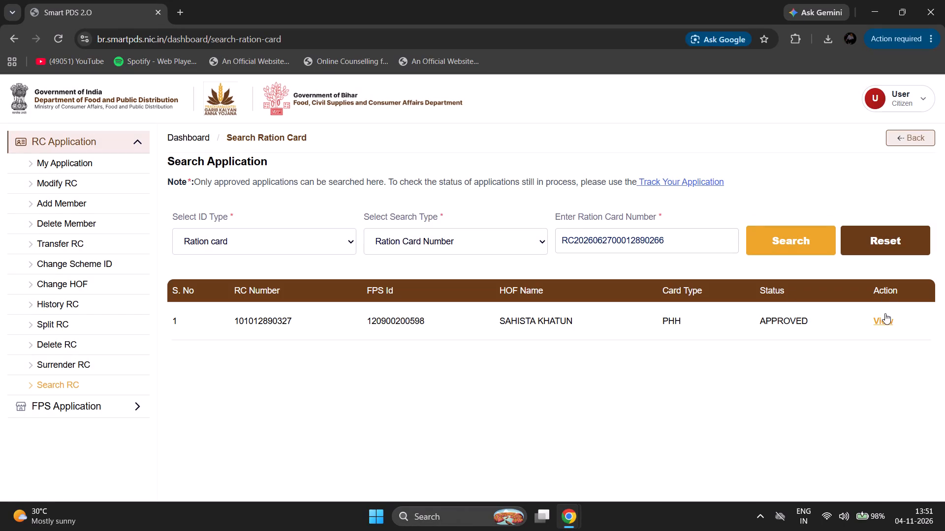
Open the found ration card's details, copy the HOF name, and bring up the save dialog for a PDF of the page.
{"action": "left_click", "coordinate": [882, 318]}
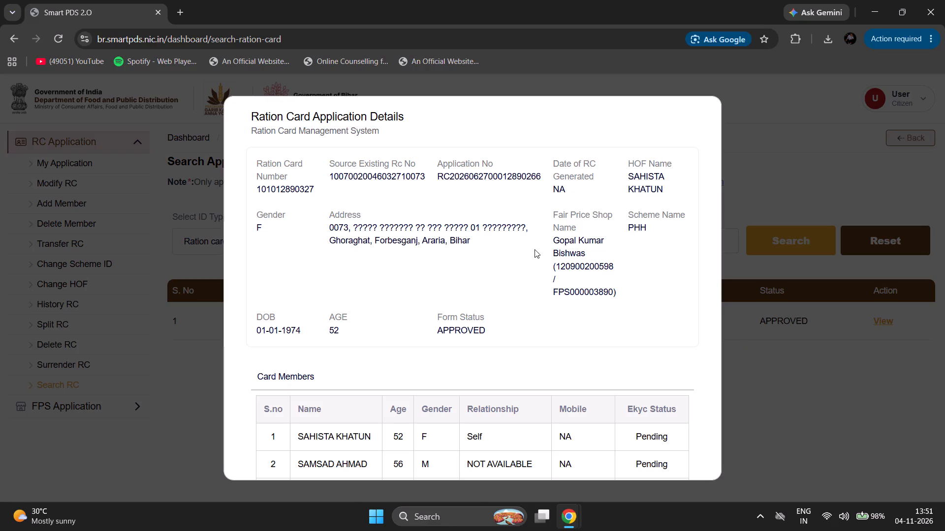
{"action": "triple_click", "coordinate": [632, 177]}
{"action": "key", "text": "ctrl+c"}
{"action": "key", "text": "ctrl+p"}
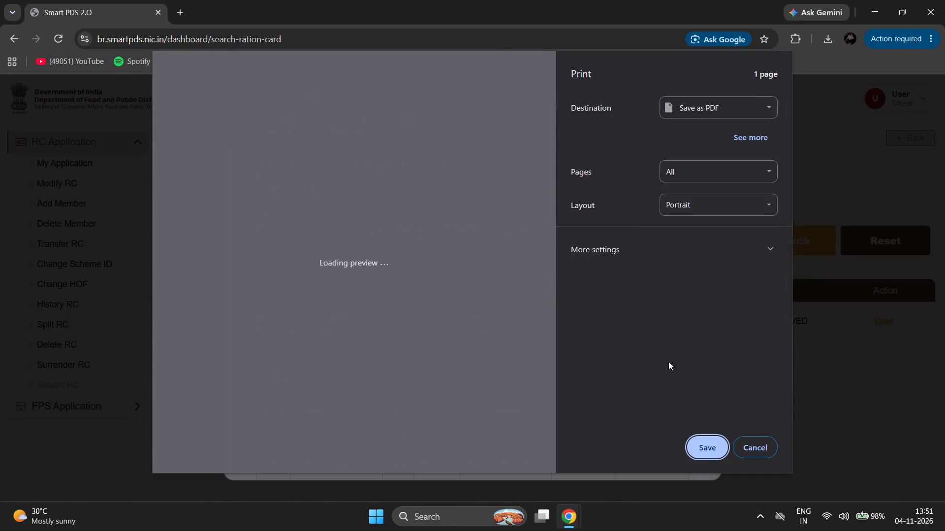
{"action": "left_click", "coordinate": [703, 454]}
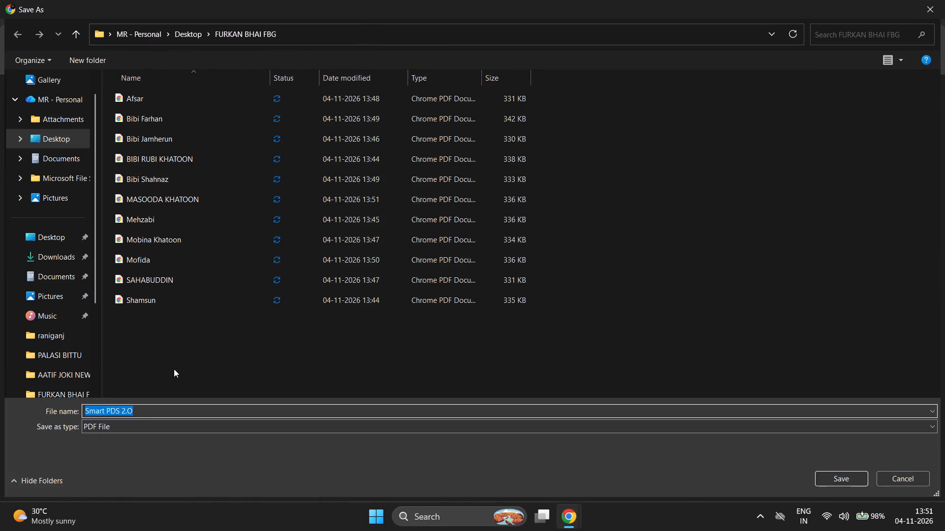
Save the ration card details as a PDF under the copied HOF name in the open Desktop subfolder, and close the application details.
{"action": "key", "text": "ctrl+v"}
{"action": "left_click", "coordinate": [701, 500]}
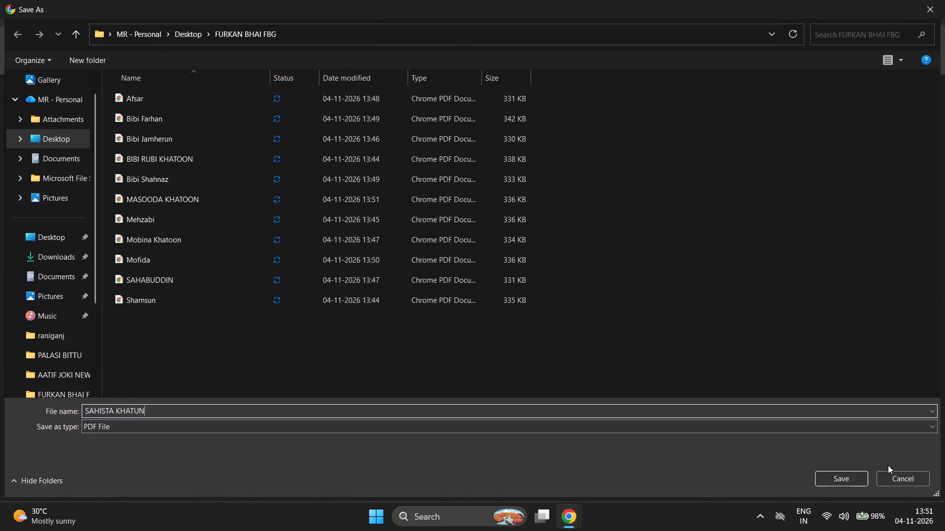
{"action": "key", "text": "Return"}
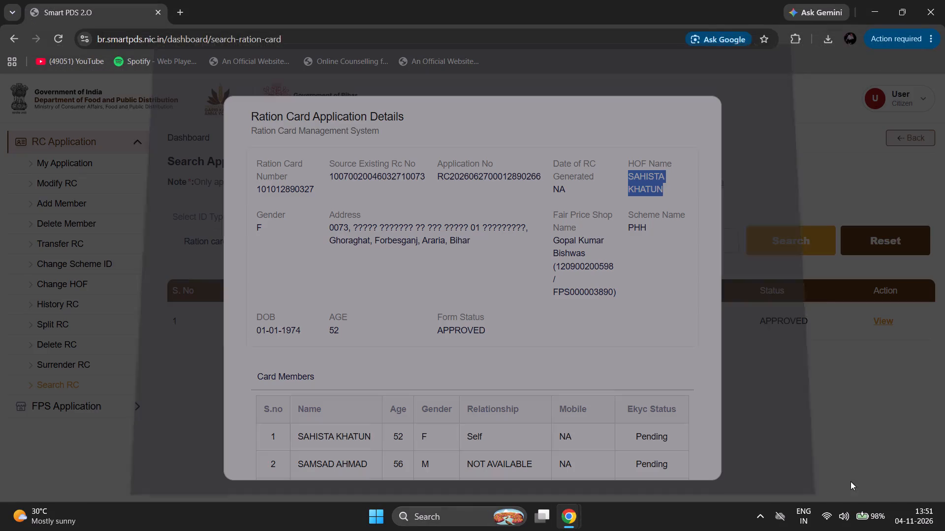
{"action": "left_click", "coordinate": [795, 393]}
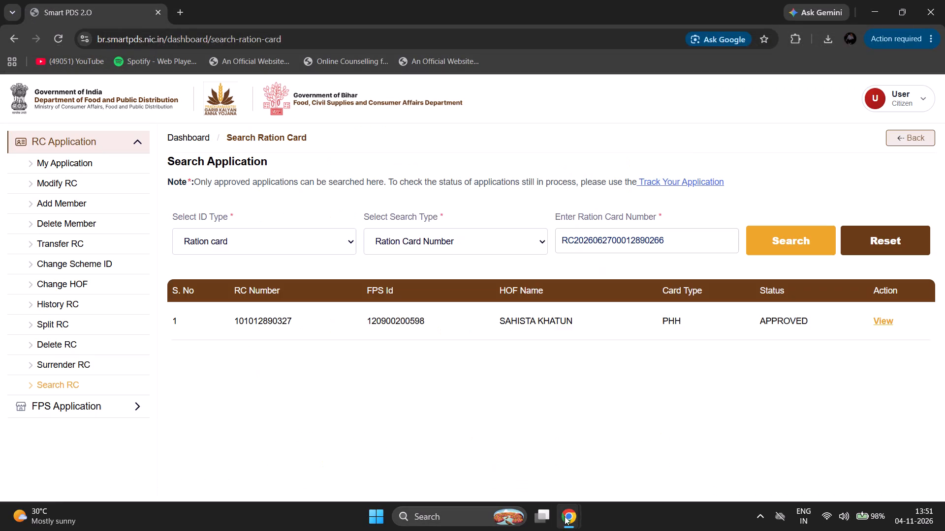
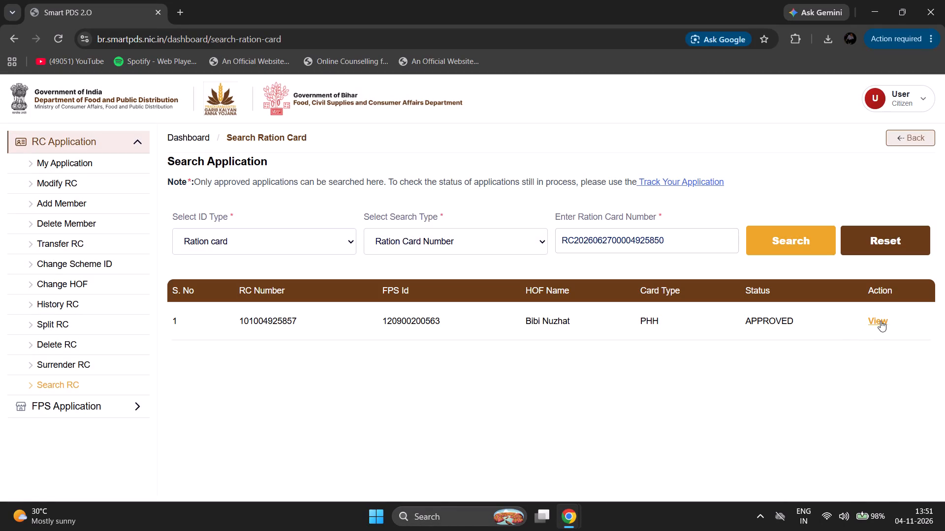
Save the listed ration card's application details as a PDF under its copied HOF name in the current Desktop subfolder, and close the details.
{"action": "left_click", "coordinate": [880, 323]}
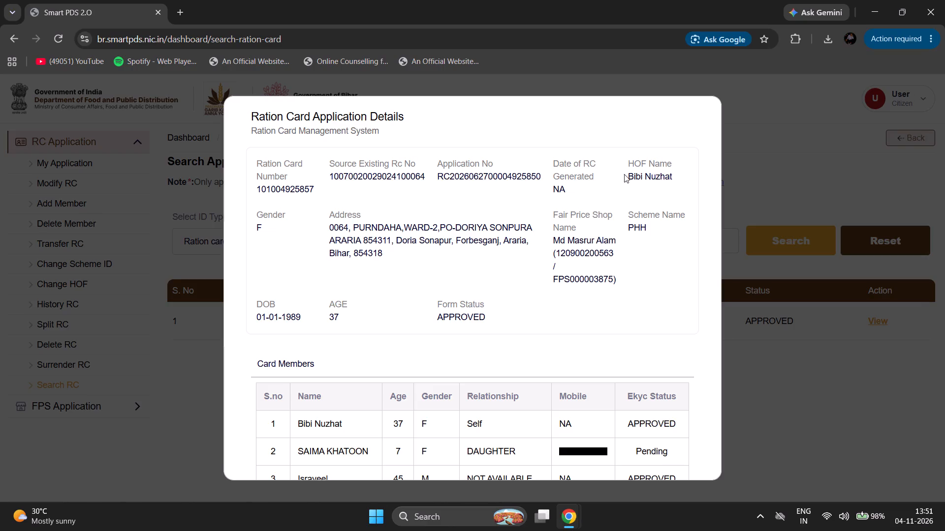
{"action": "triple_click", "coordinate": [633, 174]}
{"action": "key", "text": "ctrl+c"}
{"action": "key", "text": "ctrl+p"}
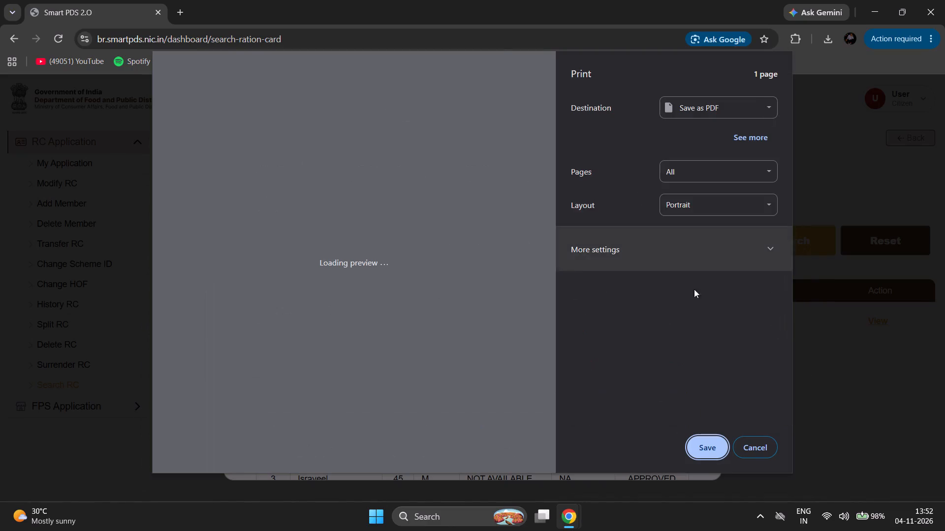
{"action": "left_click", "coordinate": [701, 448]}
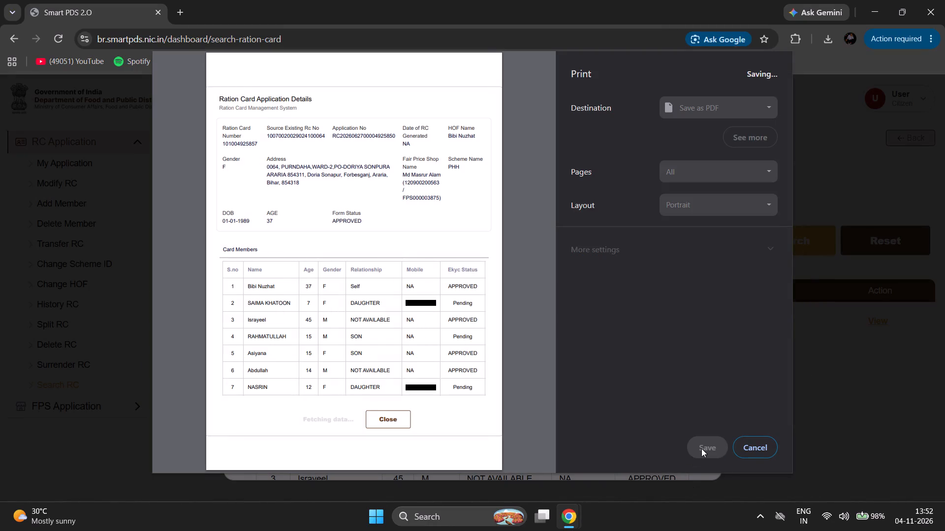
{"action": "key", "text": "ctrl+v"}
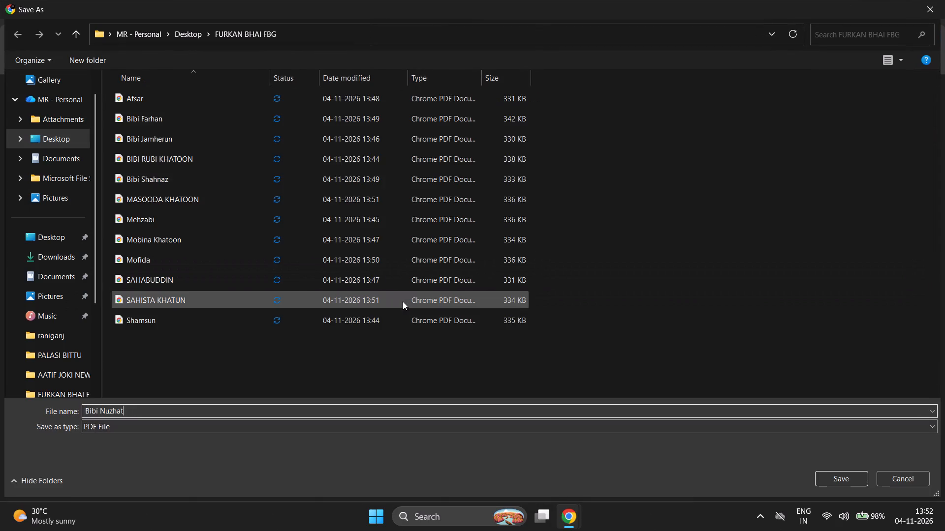
{"action": "key", "text": "Return"}
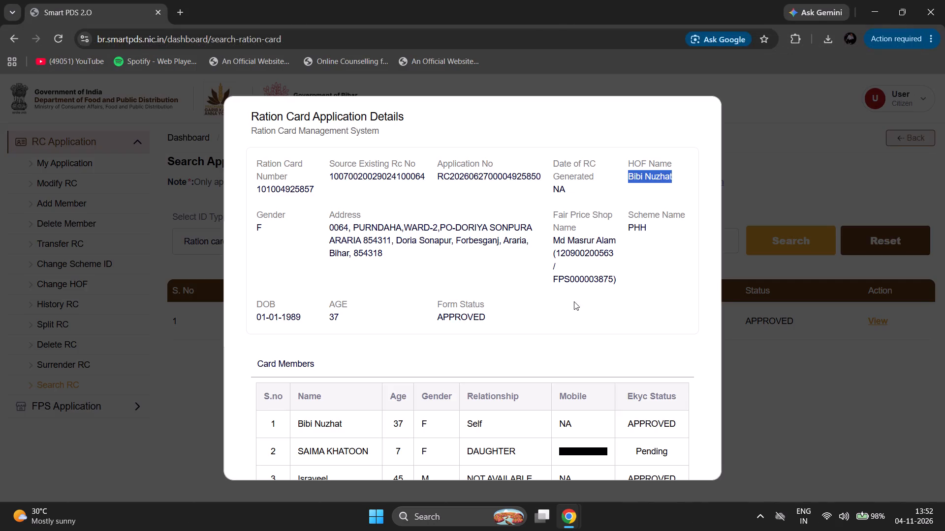
{"action": "left_click", "coordinate": [811, 379]}
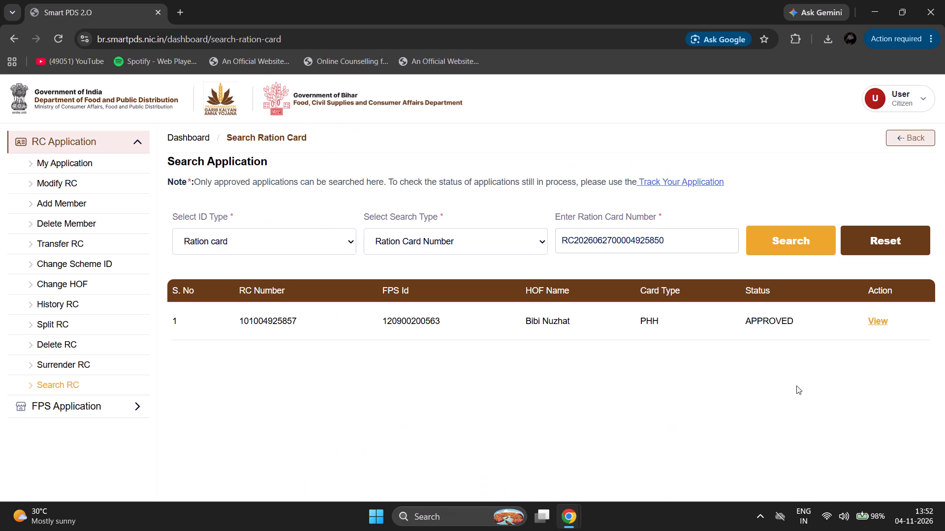
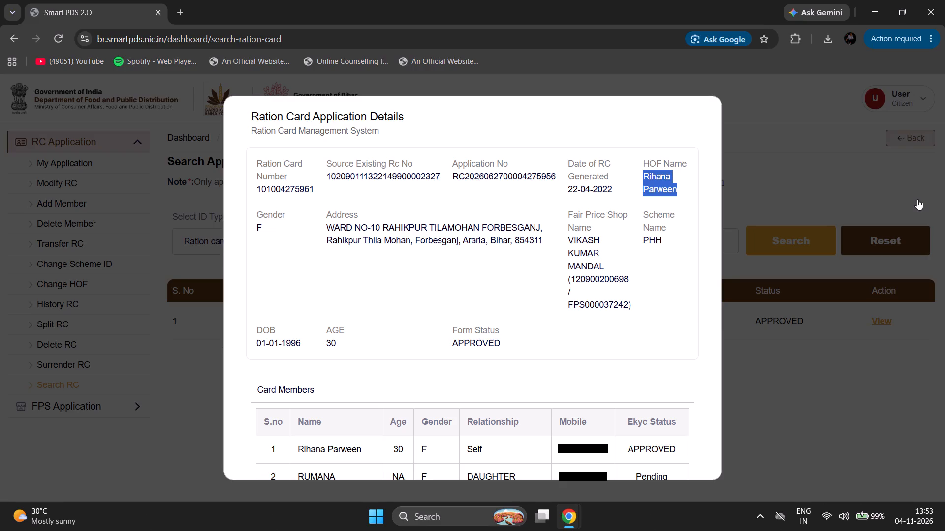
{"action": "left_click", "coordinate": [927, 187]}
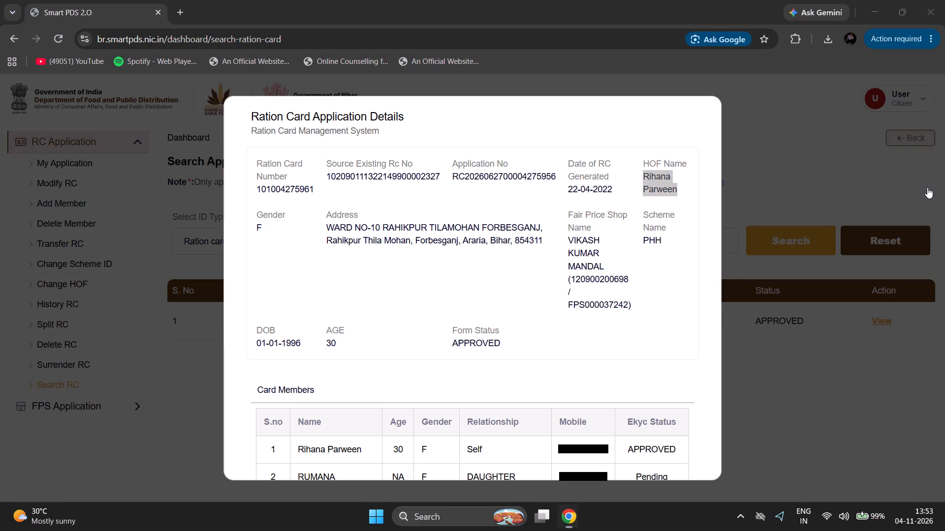
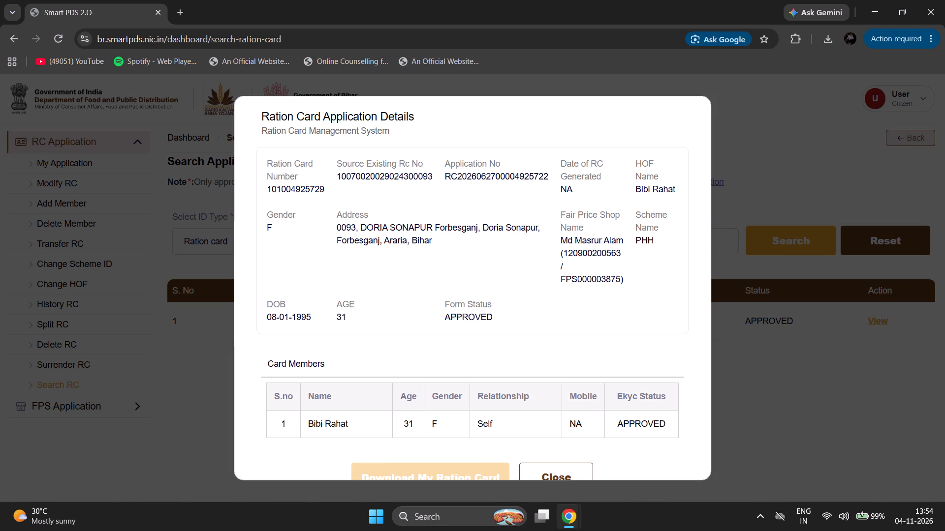
Save the open ration card application details as a PDF under its copied HOF name in the current Desktop subfolder, and close the details.
{"action": "double_click", "coordinate": [638, 190]}
{"action": "triple_click", "coordinate": [638, 190]}
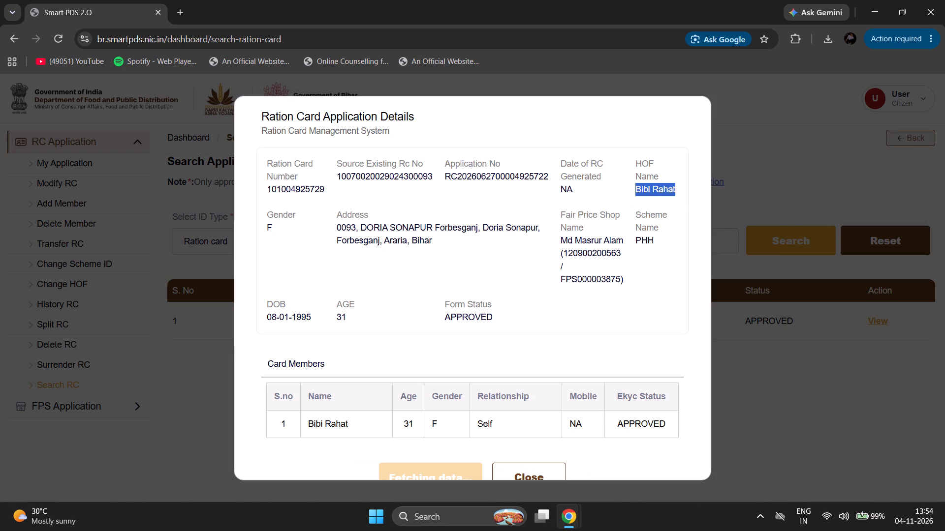
{"action": "key", "text": "ctrl+c"}
{"action": "key", "text": "ctrl+p"}
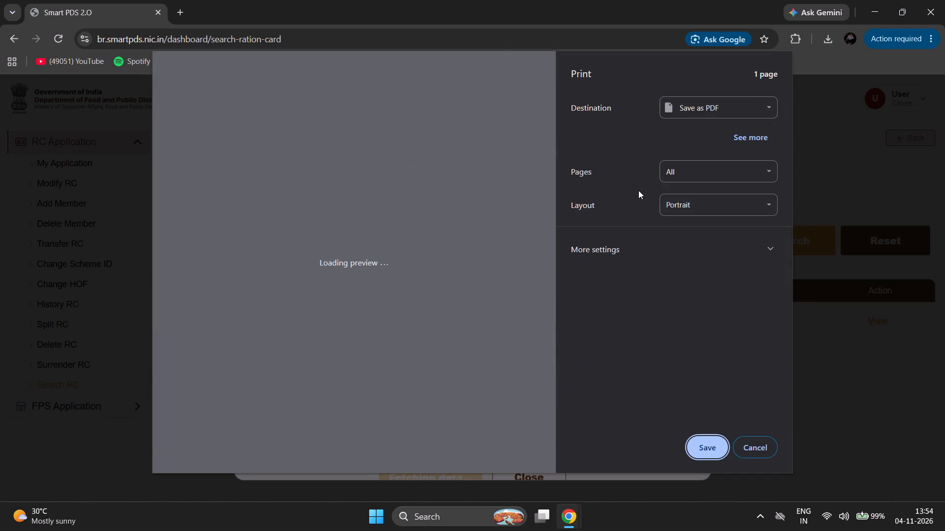
{"action": "key", "text": "Return"}
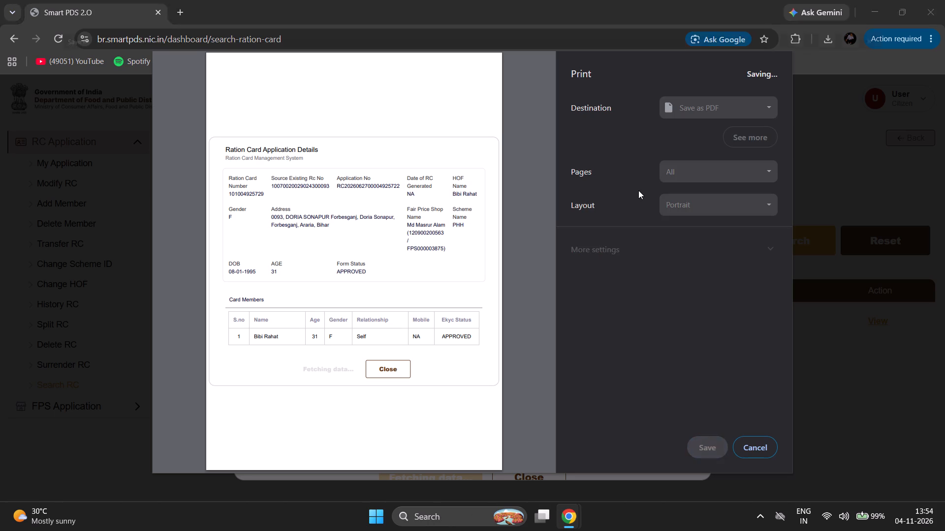
{"action": "key", "text": "ctrl+v"}
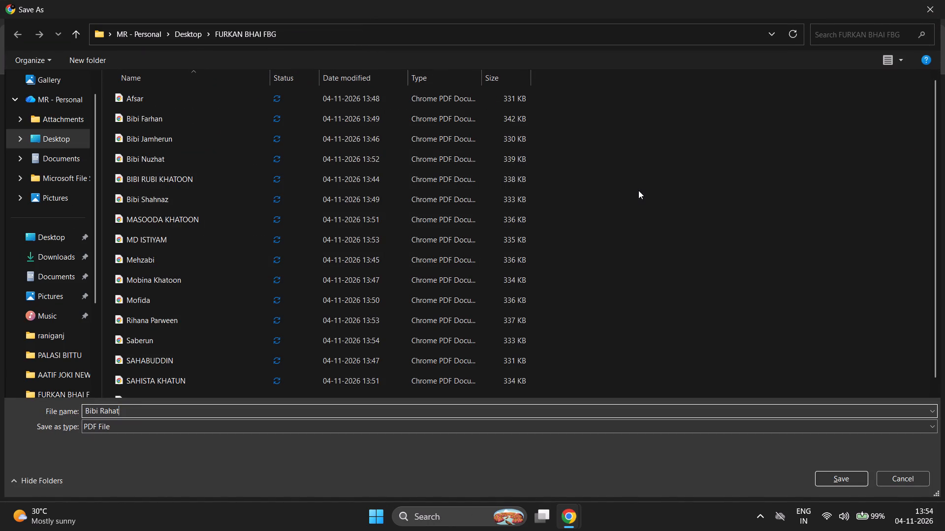
{"action": "key", "text": "Return"}
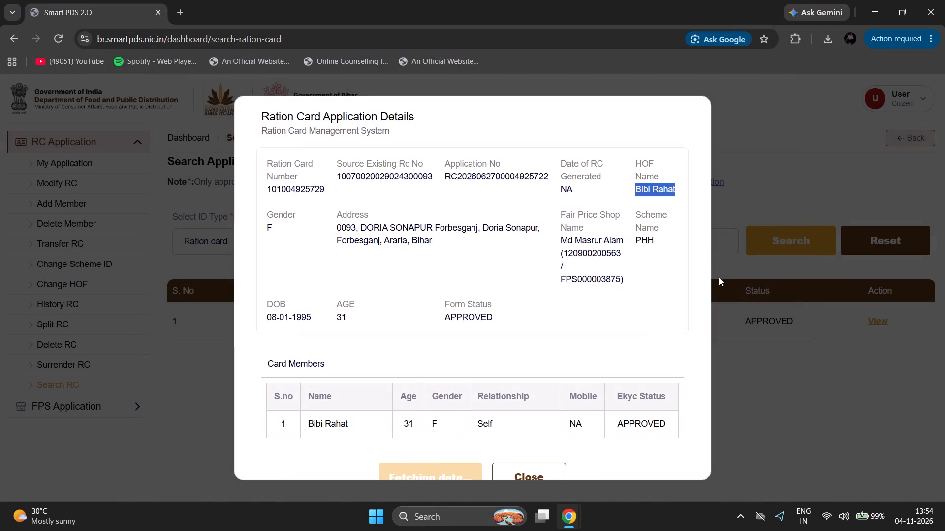
{"action": "left_click", "coordinate": [769, 353]}
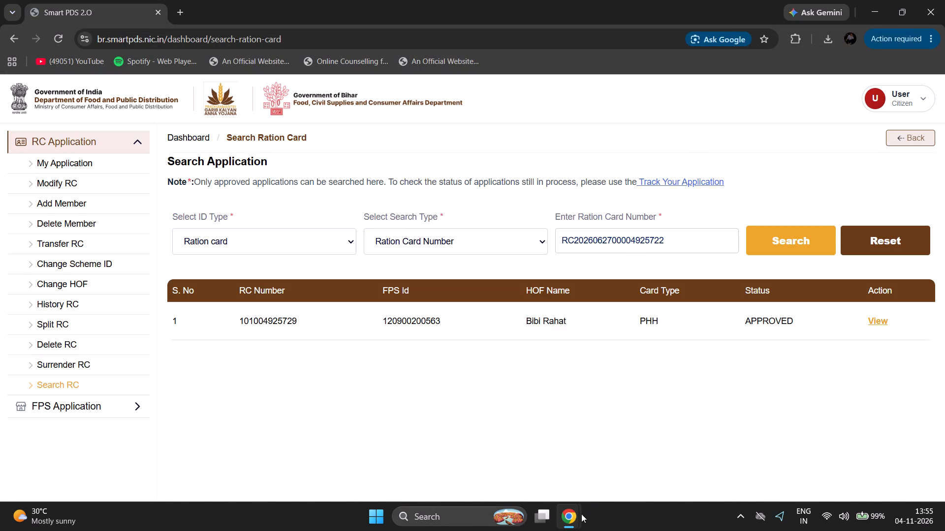
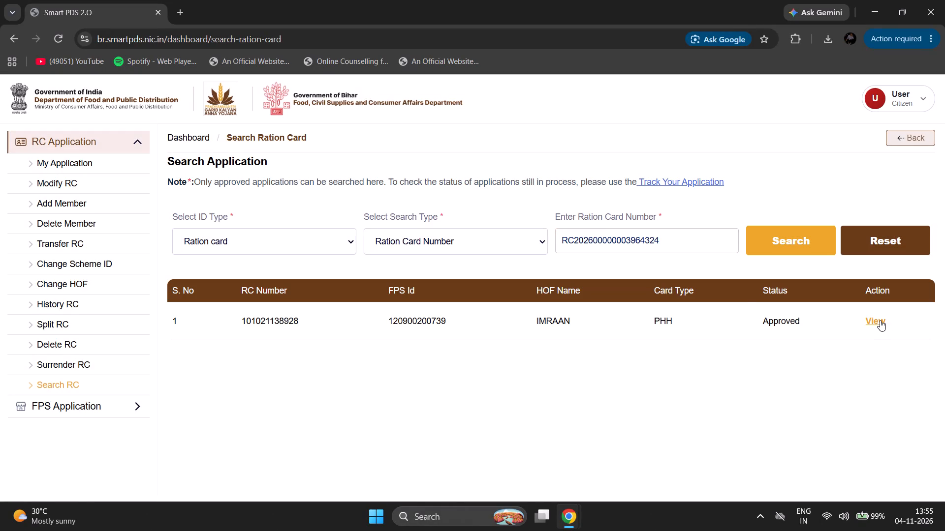
Open the approved ration card's application details and save them as a PDF named after the card's HOF in the current Desktop subfolder.
{"action": "left_click", "coordinate": [880, 320]}
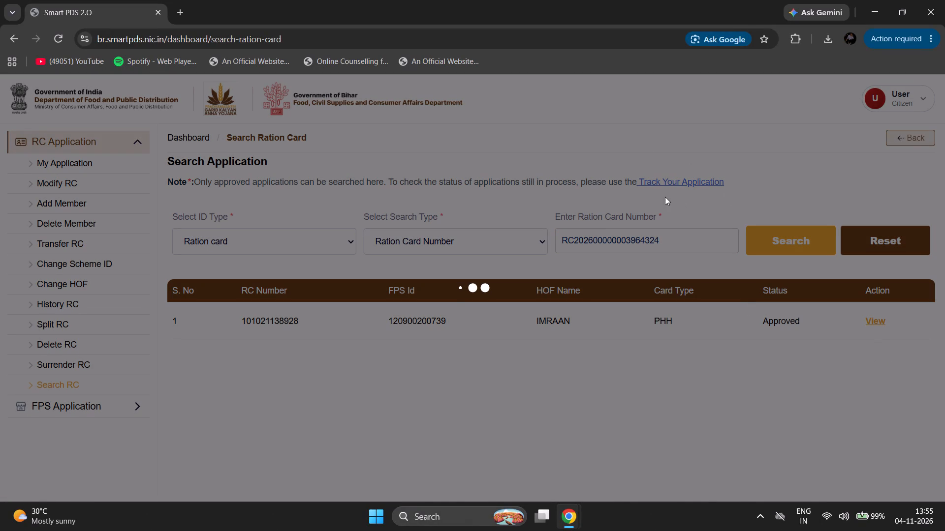
{"action": "double_click", "coordinate": [625, 176]}
{"action": "key", "text": "ctrl+c"}
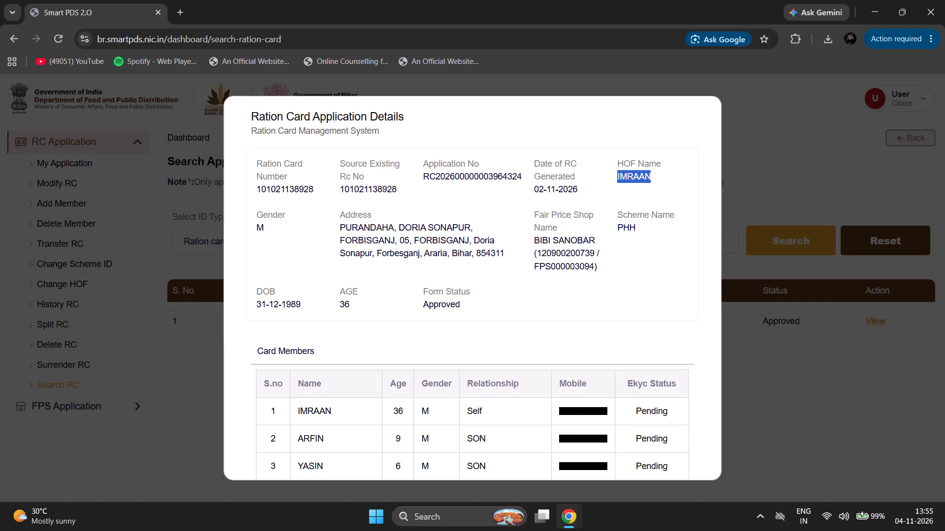
{"action": "key", "text": "ctrl+p"}
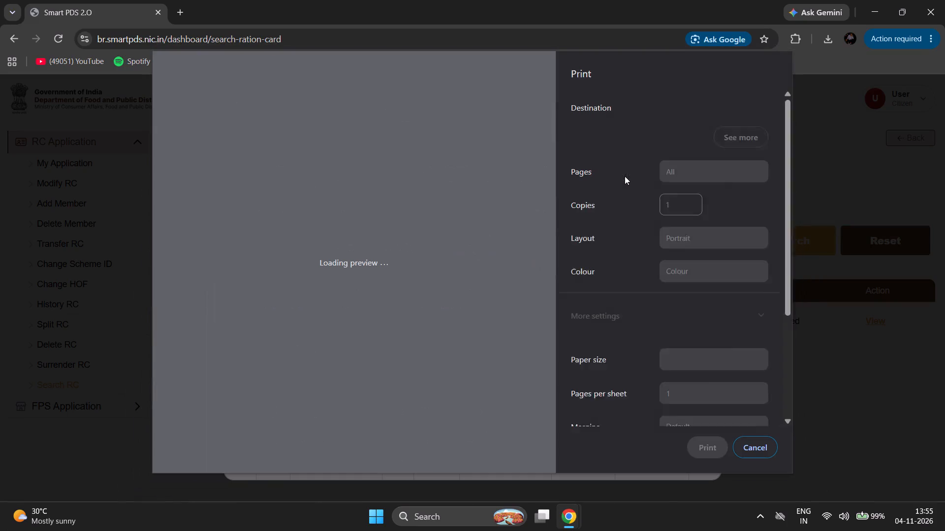
{"action": "key", "text": "Return"}
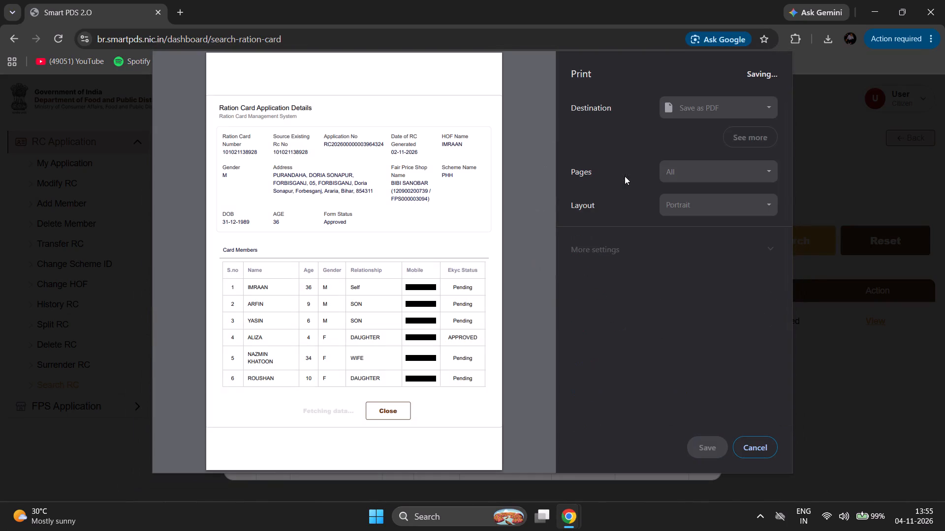
{"action": "key", "text": "ctrl+v"}
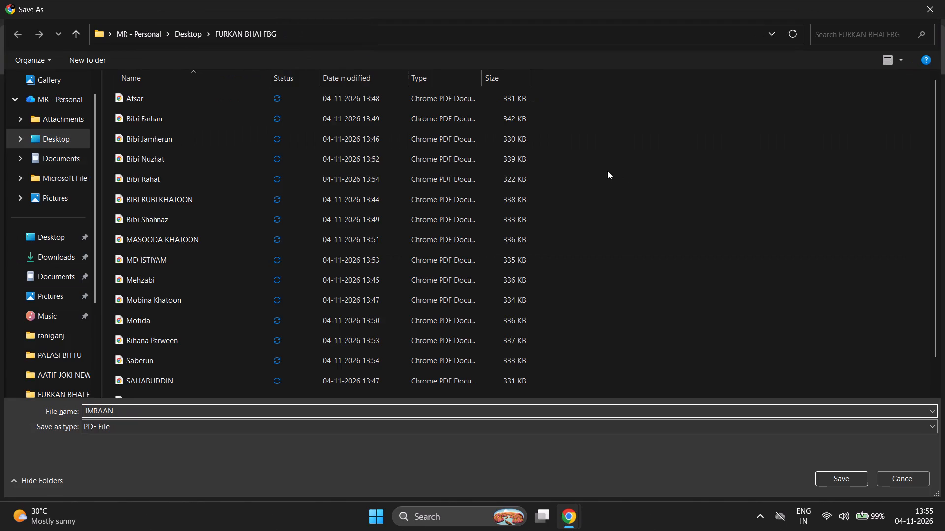
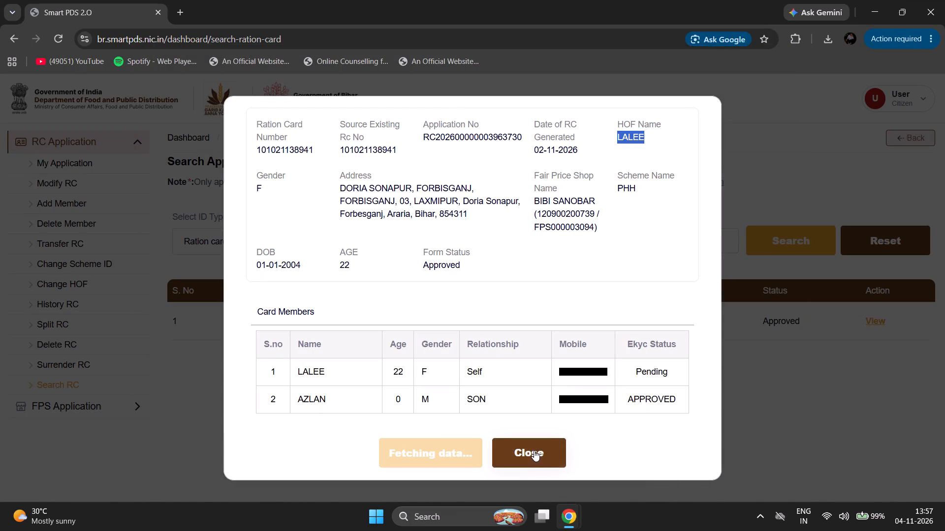
Print the open ration card application details once more, saving them as a PDF in the current Desktop subfolder.
{"action": "key", "text": "ctrl+p"}
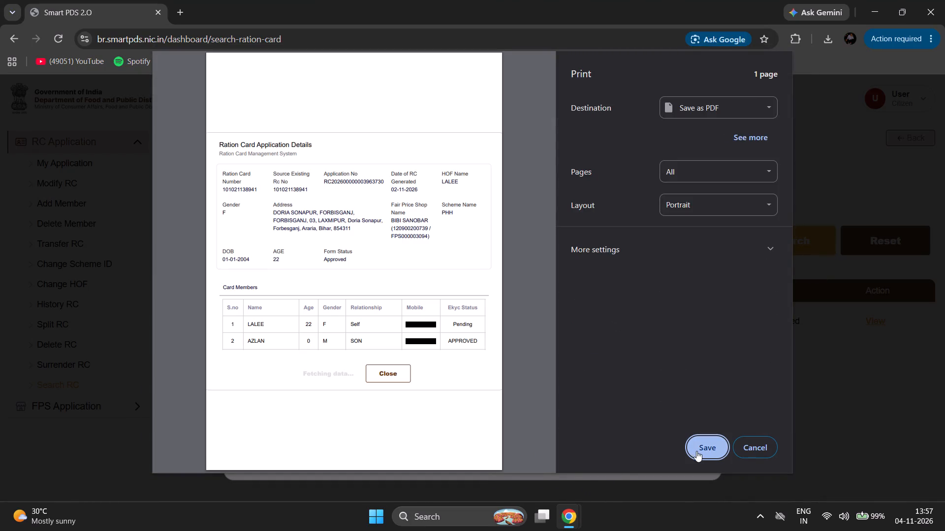
{"action": "left_click", "coordinate": [696, 451]}
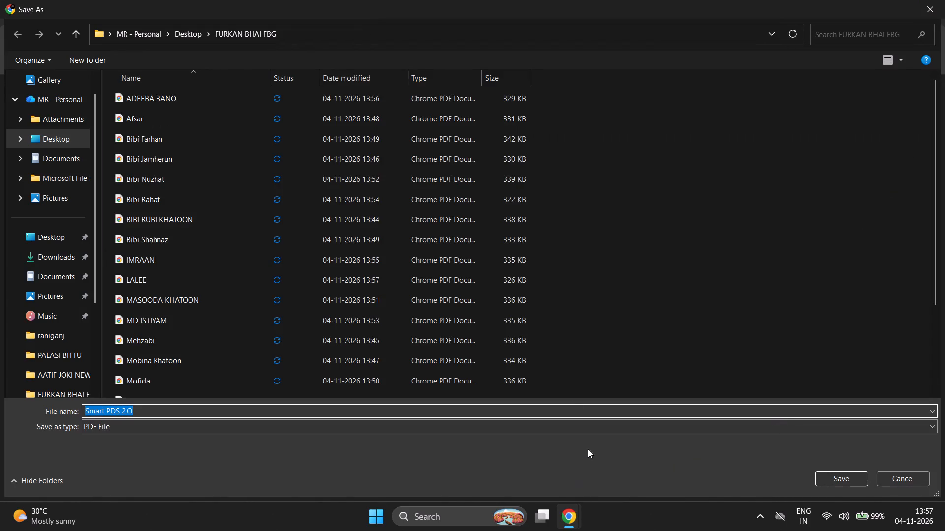
Cancel the repeated PDF save and leave the print preview, returning to the ration card application details.
{"action": "left_click", "coordinate": [529, 267]}
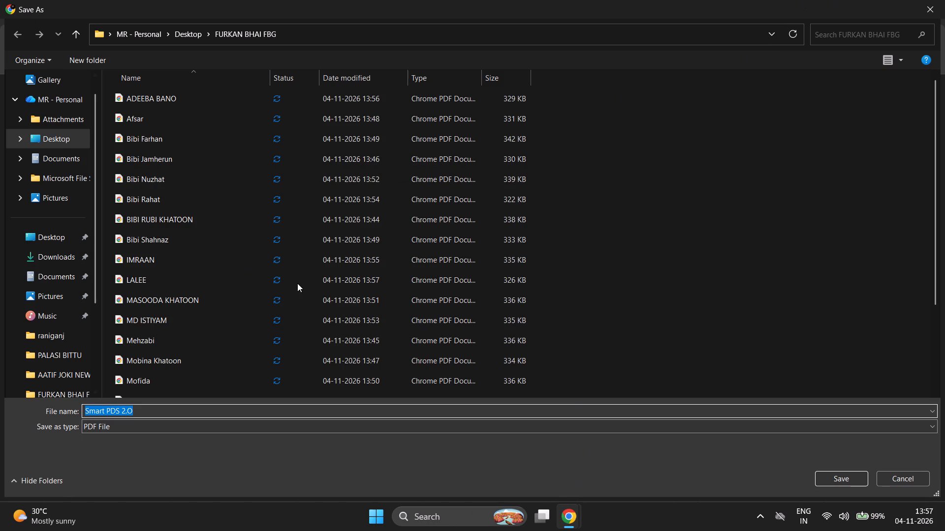
{"action": "left_click", "coordinate": [849, 437]}
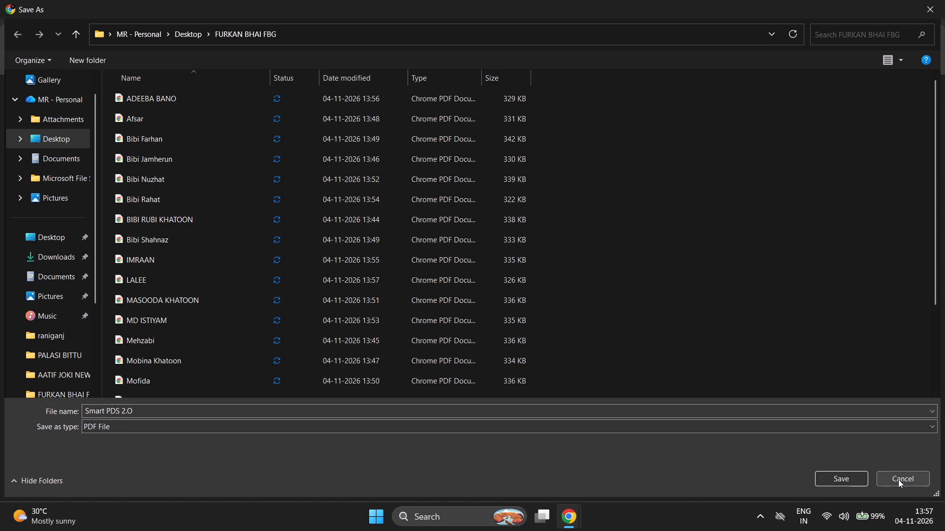
{"action": "left_click", "coordinate": [898, 479]}
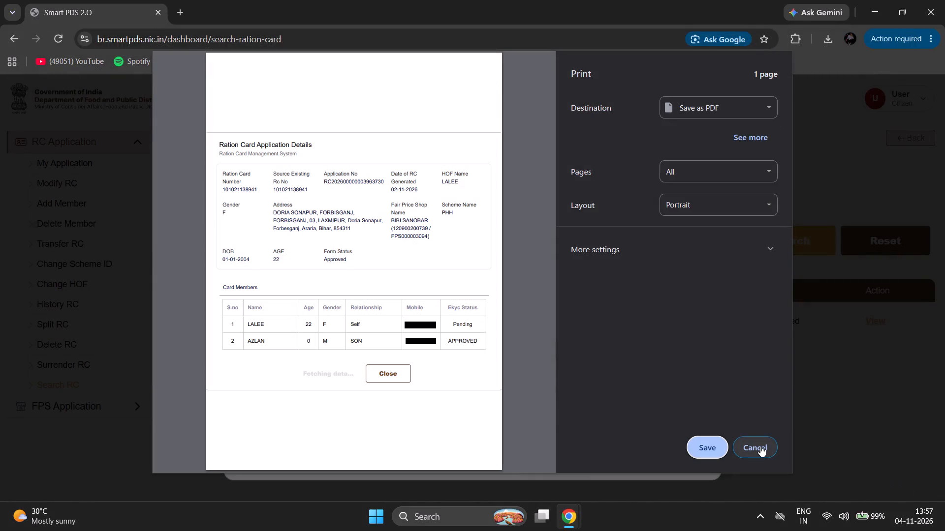
{"action": "left_click", "coordinate": [760, 446]}
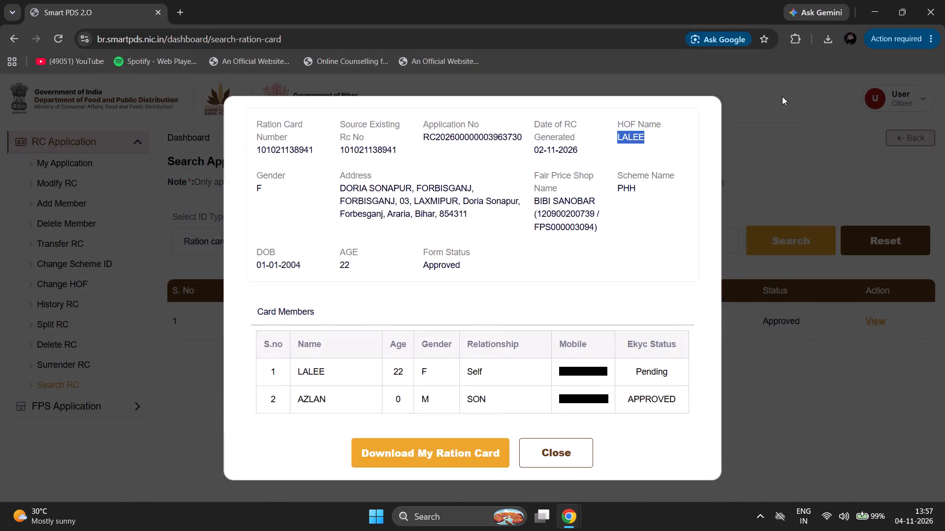
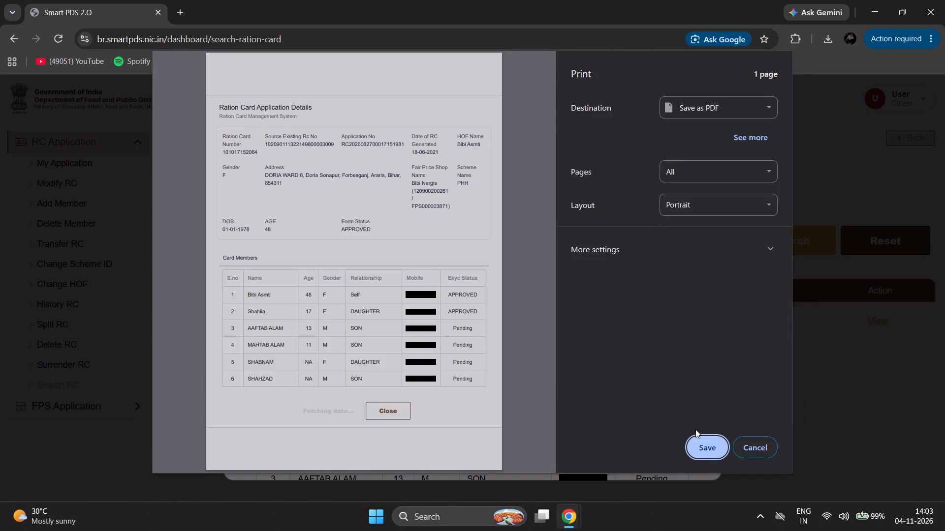
Start saving the application details as a PDF and create a subfolder named FAHEEM in the current save folder.
{"action": "left_click", "coordinate": [699, 442]}
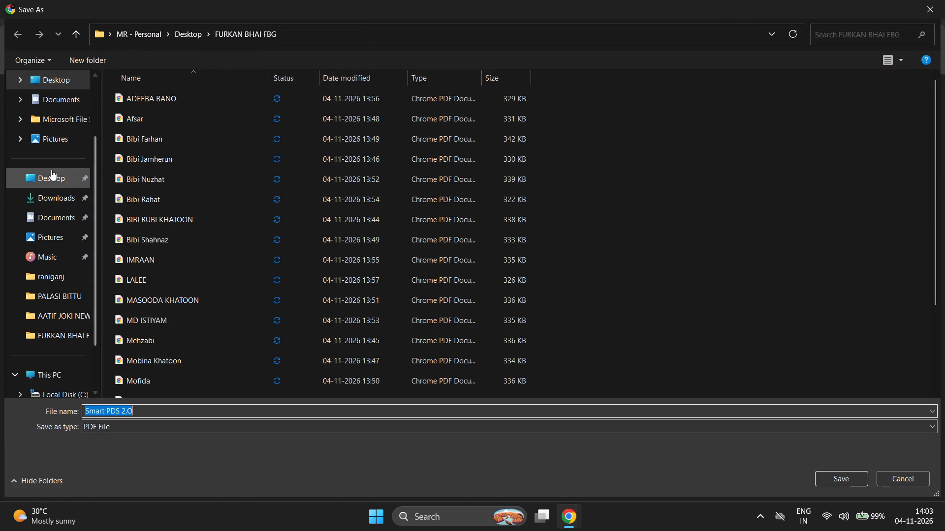
{"action": "right_click", "coordinate": [615, 228]}
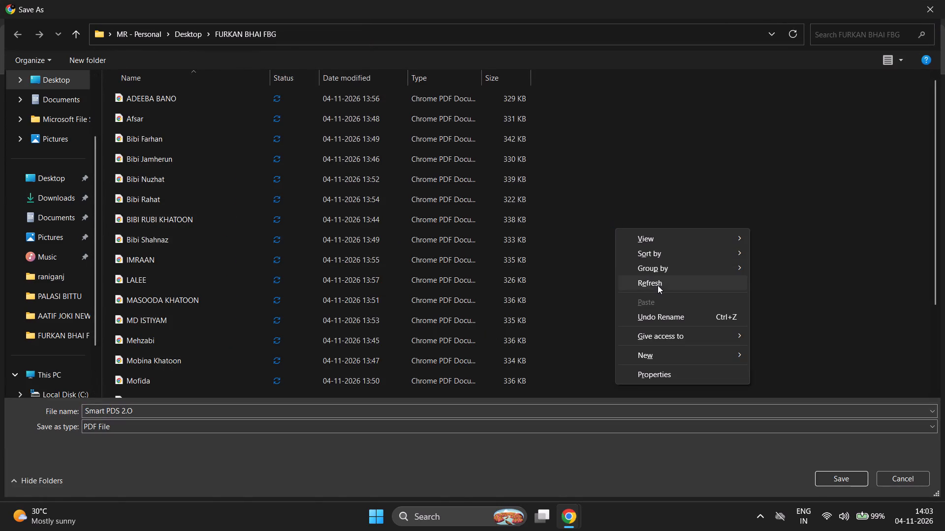
{"action": "left_click", "coordinate": [662, 354]}
{"action": "left_click", "coordinate": [777, 351]}
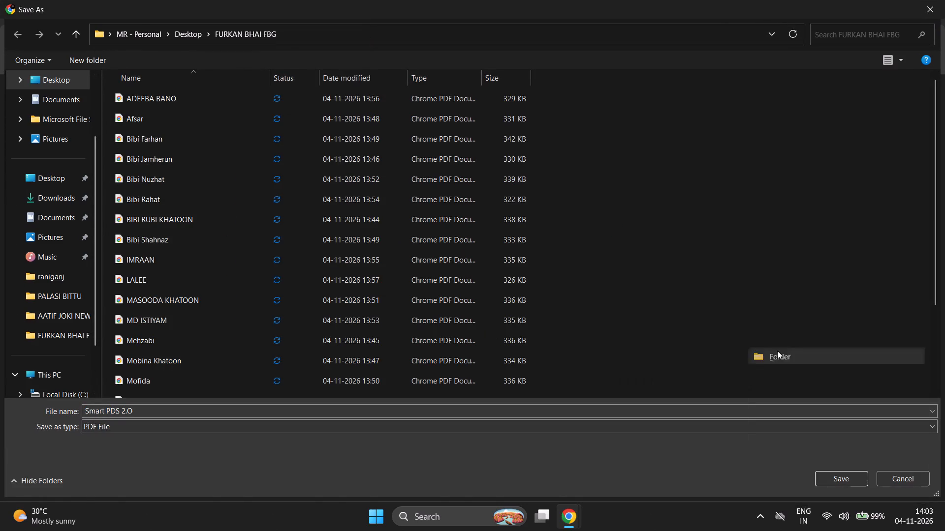
{"action": "type", "text": "FAHEEM"}
{"action": "key", "text": "space"}
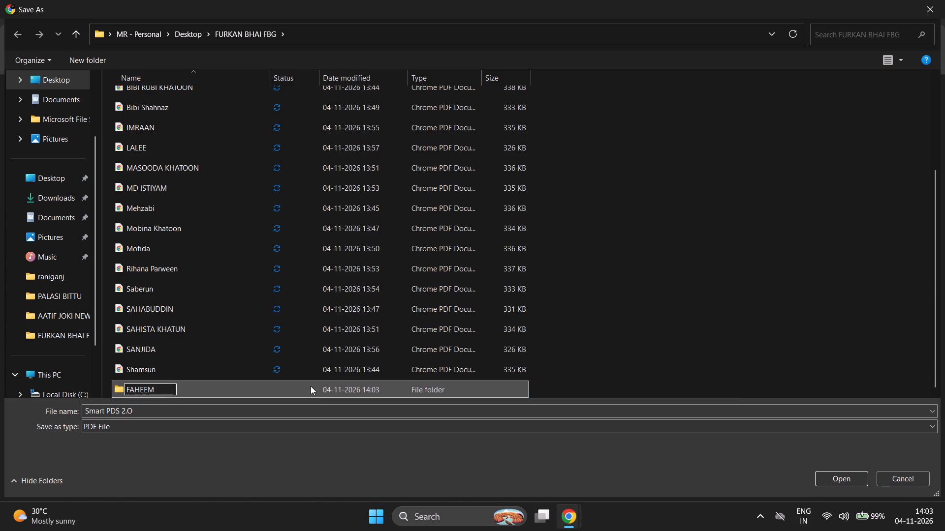
{"action": "double_click", "coordinate": [311, 386]}
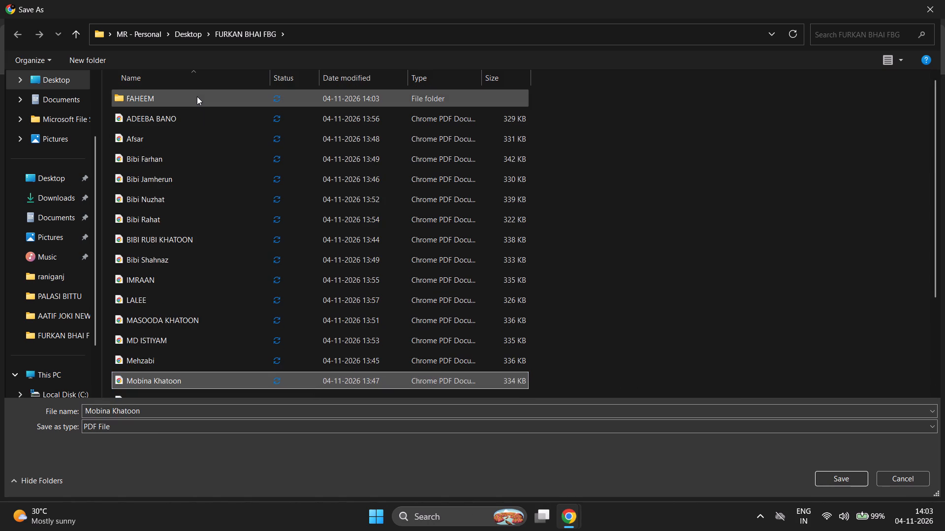
Save the ration card details as a PDF inside the FAHEEM folder, using the copied head-of-family name as the file name.
{"action": "double_click", "coordinate": [197, 96]}
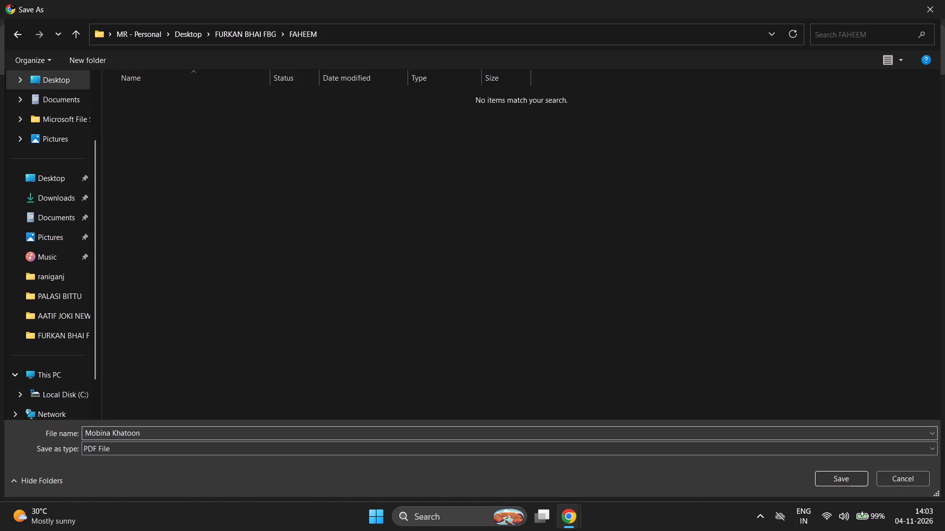
{"action": "left_click", "coordinate": [231, 432]}
{"action": "key", "text": "ctrl+v"}
{"action": "key", "text": "Return"}
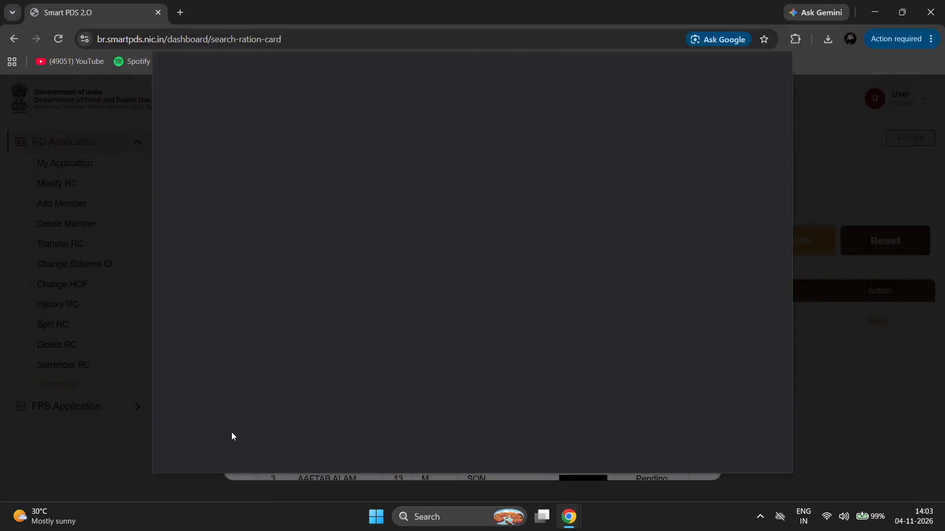
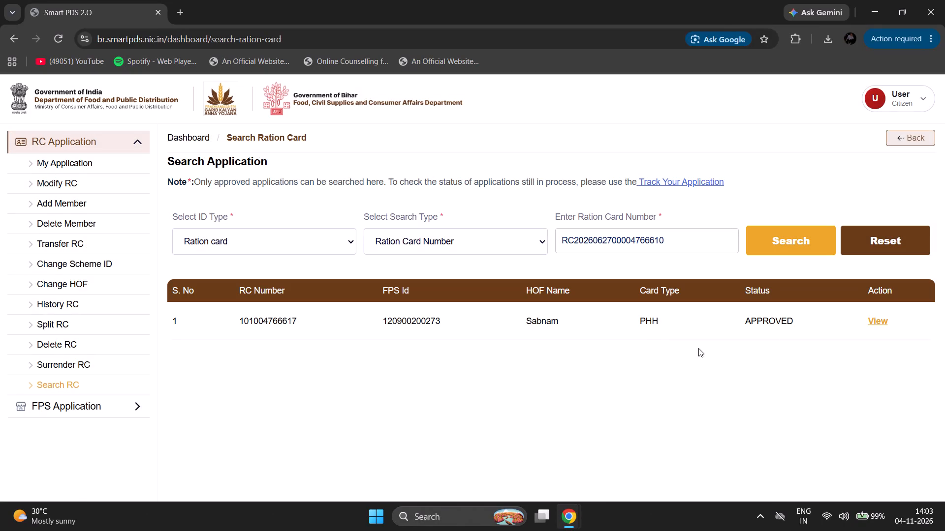
Open the details of the approved ration card found by the search and copy the head-of-family name.
{"action": "left_click", "coordinate": [877, 318]}
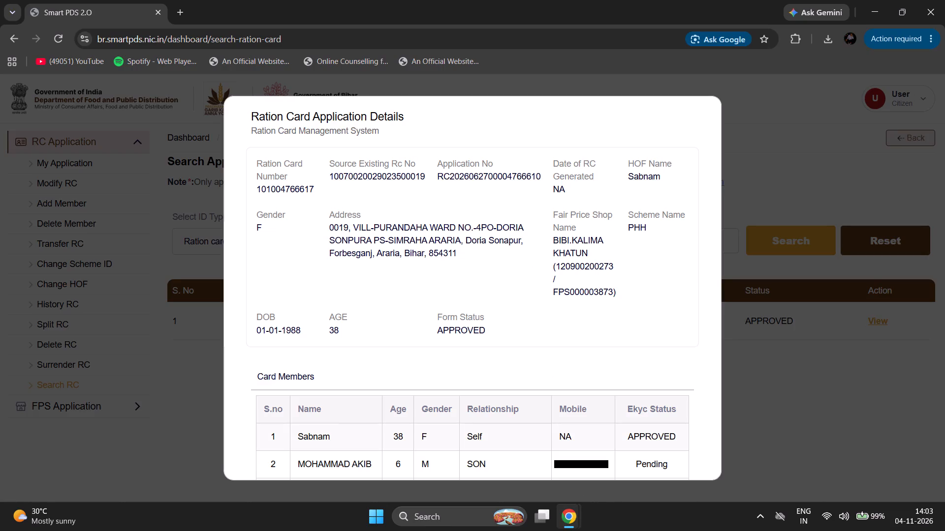
{"action": "double_click", "coordinate": [644, 178]}
{"action": "key", "text": "ctrl+c"}
Start printing the ration card application details to save them as a PDF.
{"action": "scroll", "coordinate": [515, 245], "scroll_direction": "down", "scroll_amount": 3}
{"action": "scroll", "coordinate": [515, 245], "scroll_direction": "up", "scroll_amount": 2}
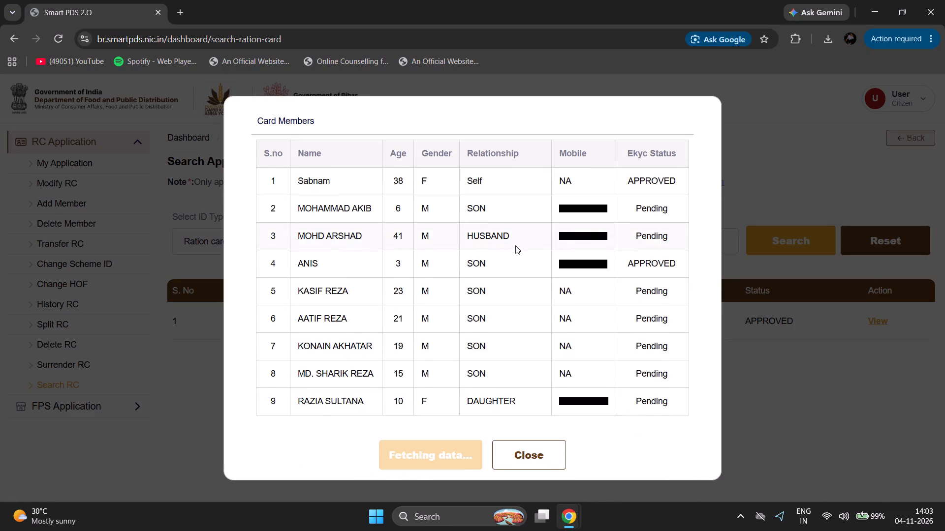
{"action": "scroll", "coordinate": [515, 245], "scroll_direction": "up", "scroll_amount": 4}
{"action": "key", "text": "ctrl+p"}
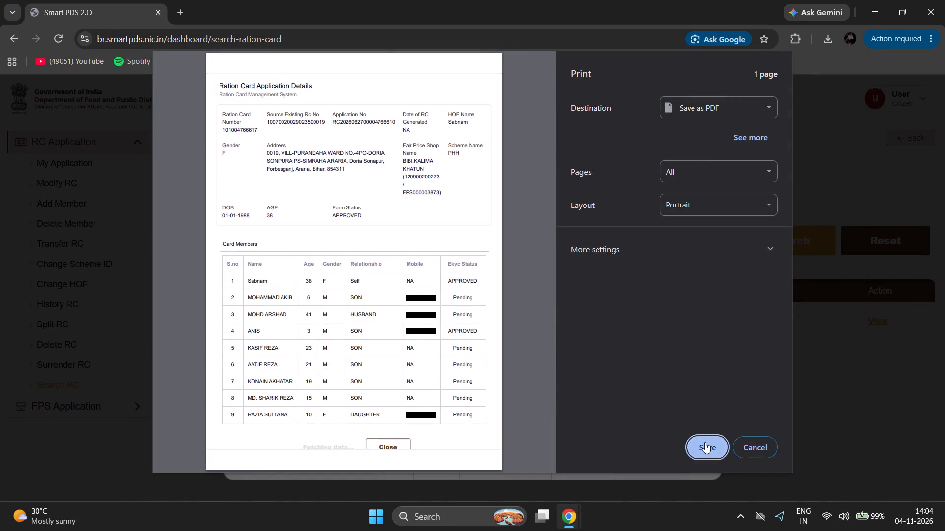
Save the application details as a PDF in the FAHEEM folder, using the copied head-of-family name as the file name.
{"action": "left_click", "coordinate": [705, 442]}
{"action": "key", "text": "ctrl+v"}
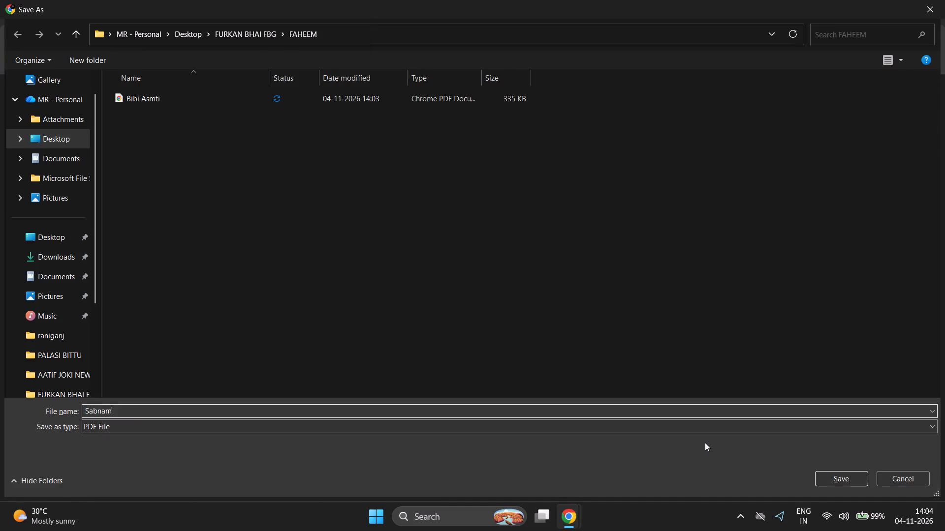
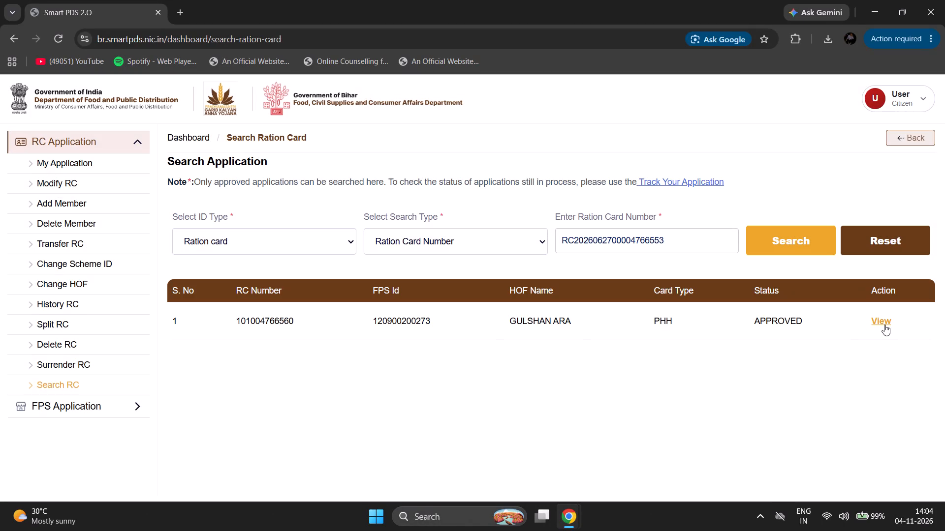
Open the details of the approved ration card in the search results and copy the head-of-family name.
{"action": "left_click", "coordinate": [885, 324]}
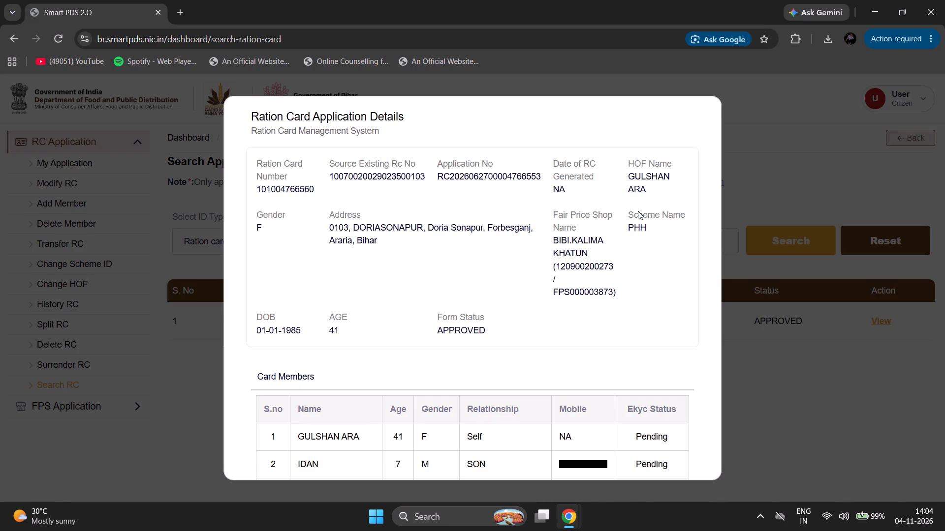
{"action": "triple_click", "coordinate": [644, 176]}
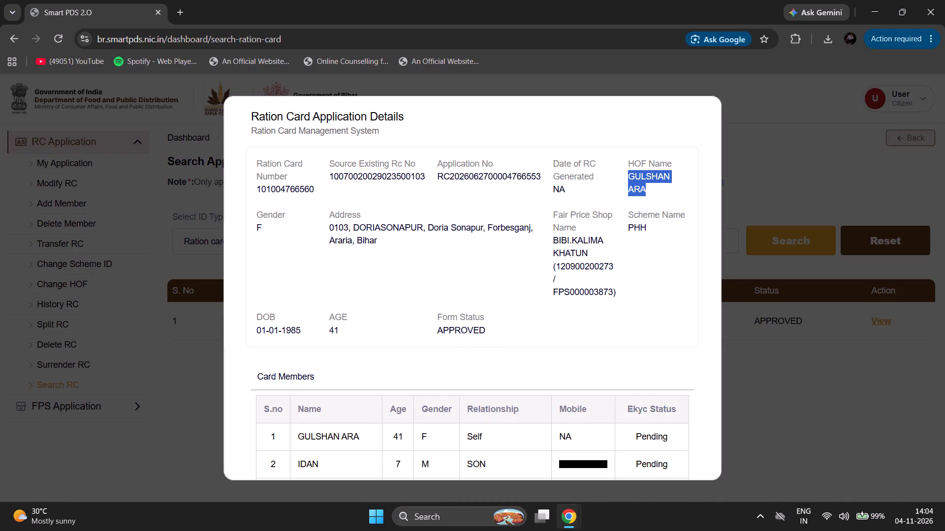
{"action": "key", "text": "ctrl+c"}
Print the application details to a PDF in the FAHEEM folder, using the copied head-of-family name as the file name.
{"action": "key", "text": "ctrl+p"}
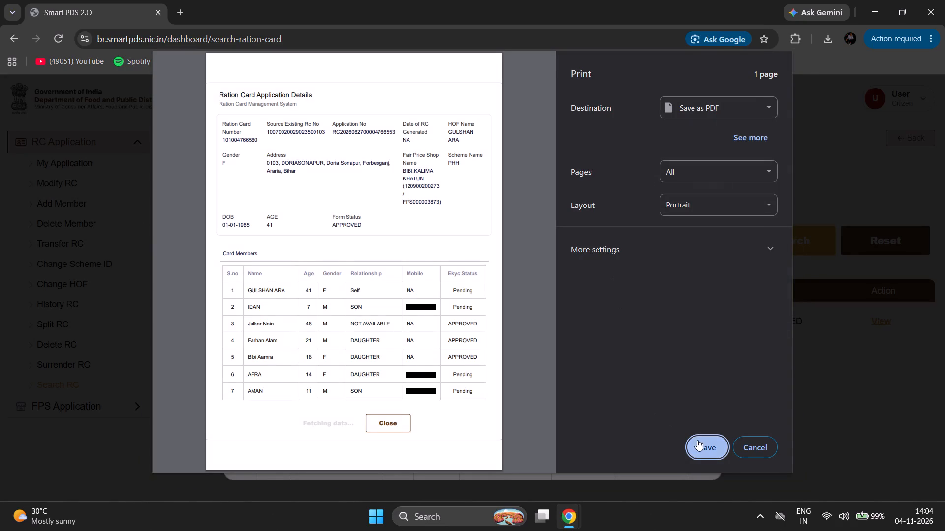
{"action": "left_click", "coordinate": [701, 444]}
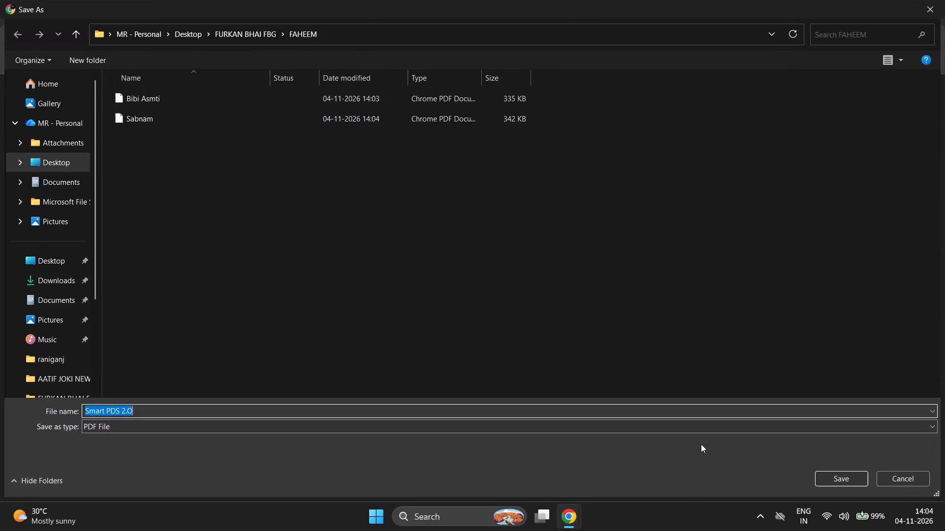
{"action": "key", "text": "ctrl+v"}
{"action": "key", "text": "Return"}
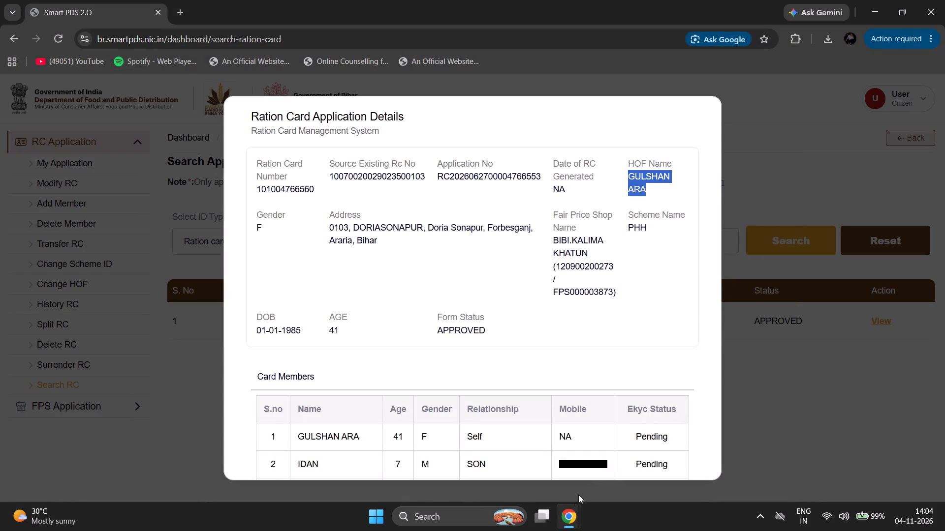
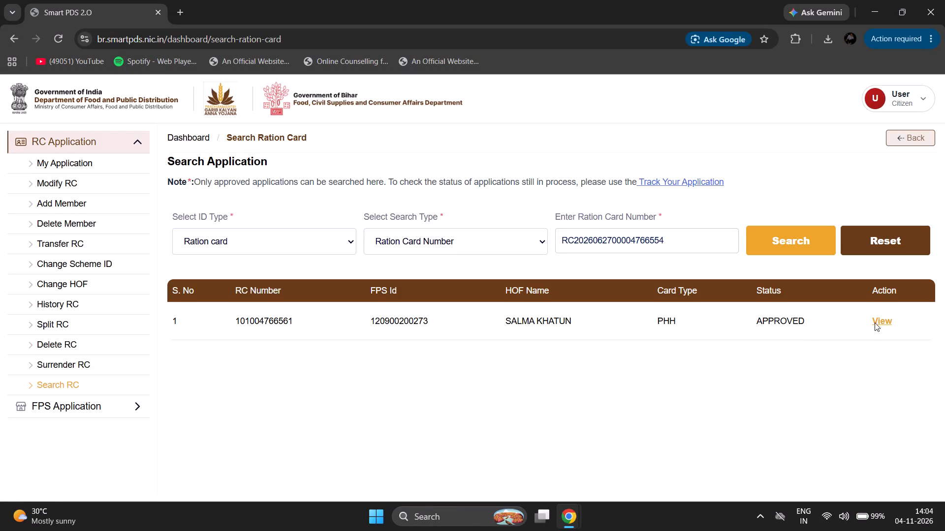
Open the details of the approved ration card in the search results and copy the head-of-family name.
{"action": "left_click", "coordinate": [881, 322]}
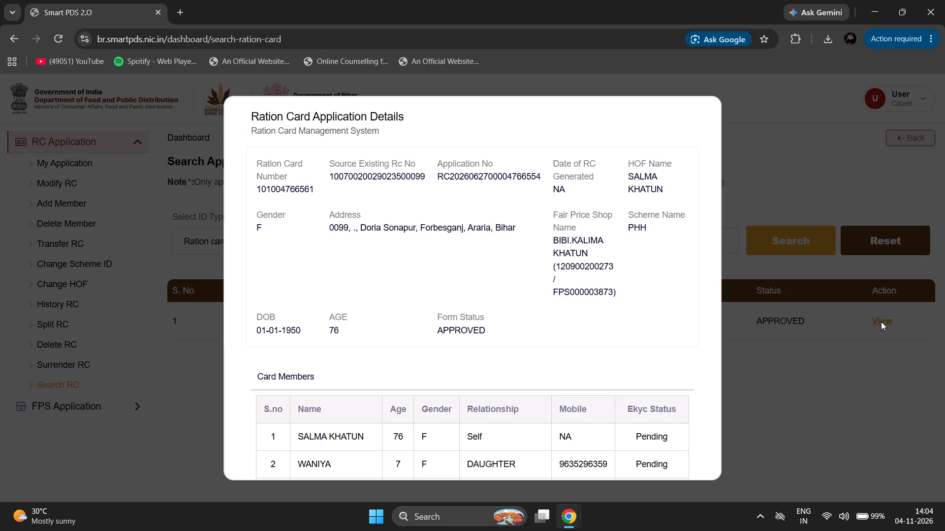
{"action": "triple_click", "coordinate": [639, 179]}
{"action": "key", "text": "ctrl+c"}
Save the ration card application details as a PDF in the FAHEEM folder, using the copied head-of-family name as the file name.
{"action": "key", "text": "ctrl+p"}
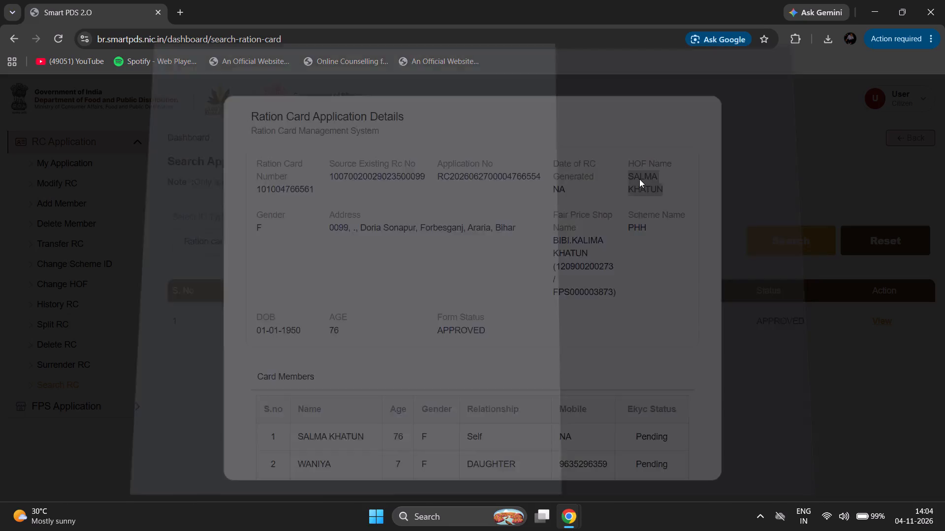
{"action": "key", "text": "Return"}
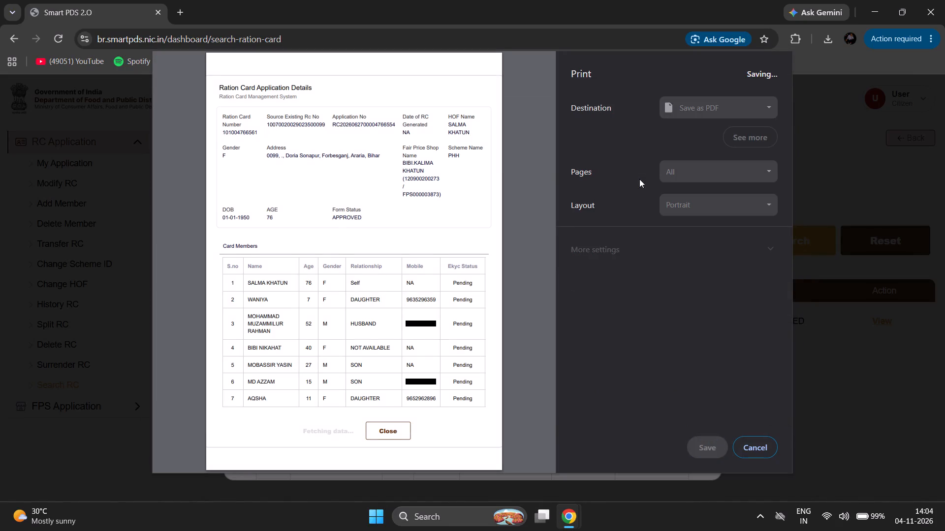
{"action": "key", "text": "ctrl+v"}
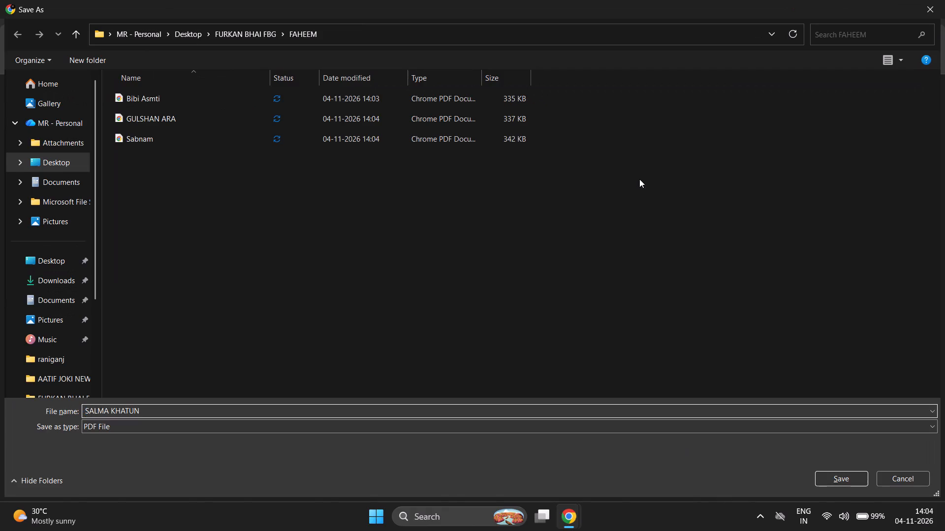
Save the ration card application details as a PDF in the FAHEEM folder, named after the head of family.
{"action": "key", "text": "Return"}
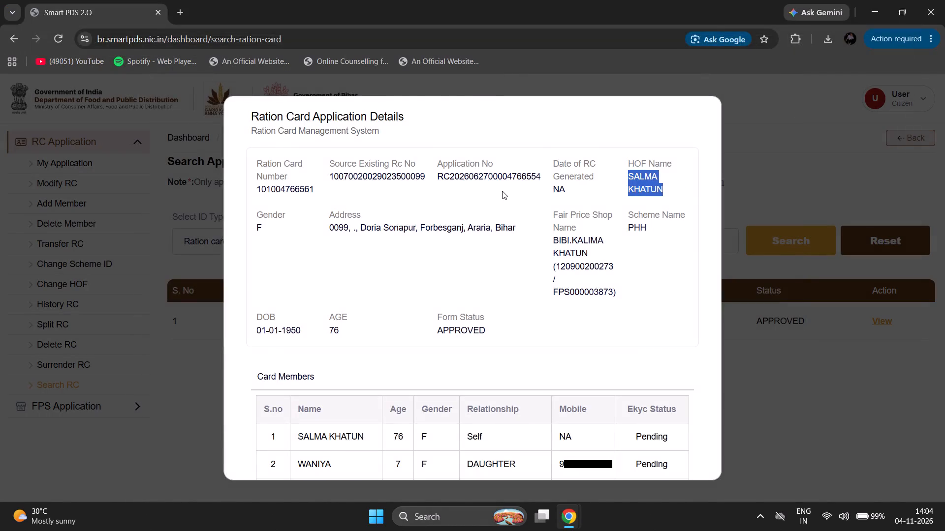
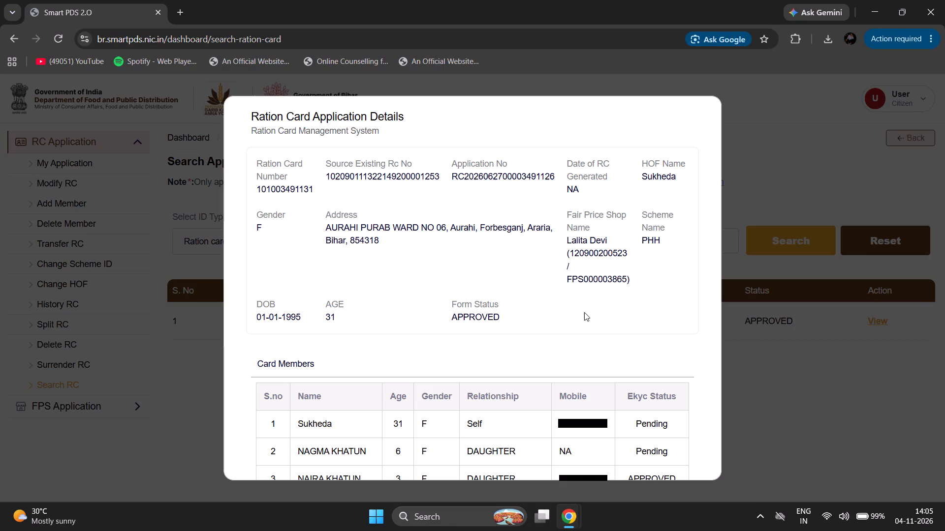
Save the open ration card application details as a PDF in the FAHEEM folder, using the copied head-of-family name as the file name.
{"action": "double_click", "coordinate": [659, 179]}
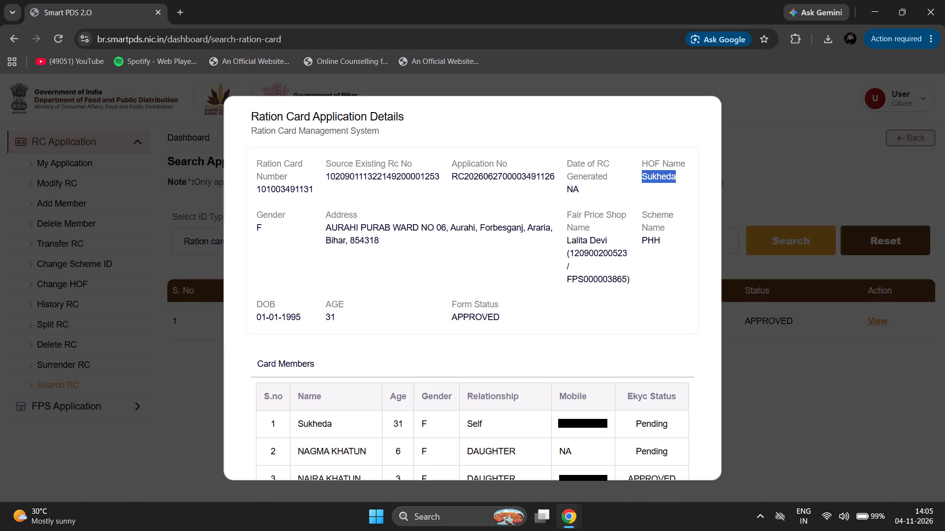
{"action": "key", "text": "ctrl+c"}
{"action": "scroll", "coordinate": [547, 302], "scroll_direction": "down", "scroll_amount": 6}
{"action": "key", "text": "ctrl+p"}
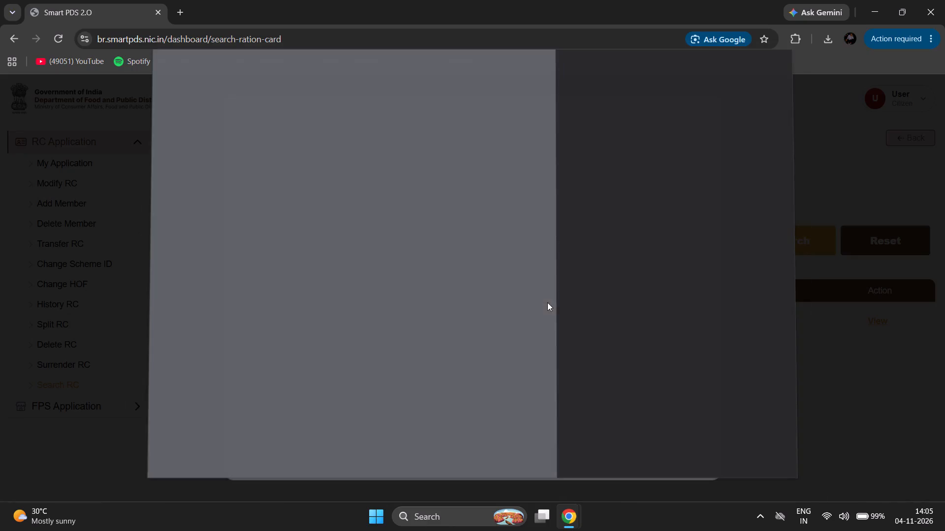
{"action": "left_click", "coordinate": [698, 443]}
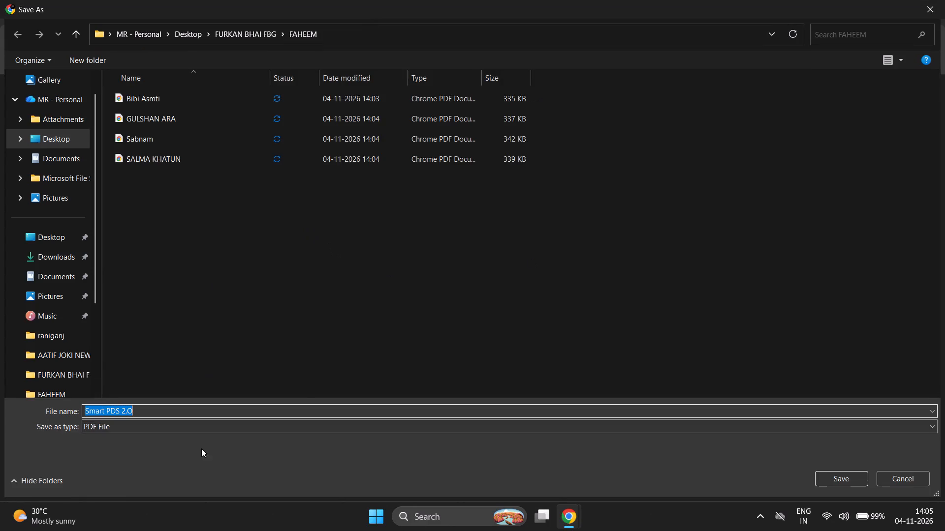
{"action": "key", "text": "ctrl+v"}
{"action": "key", "text": "Return"}
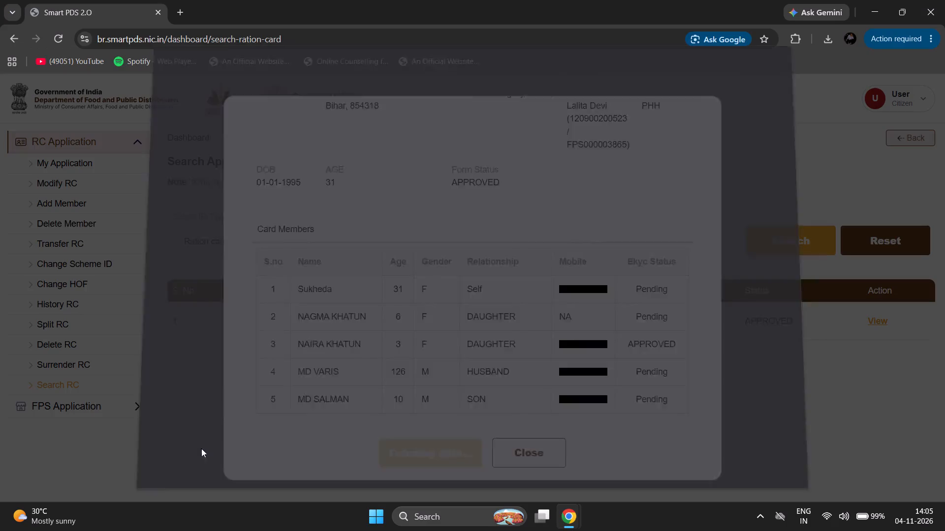
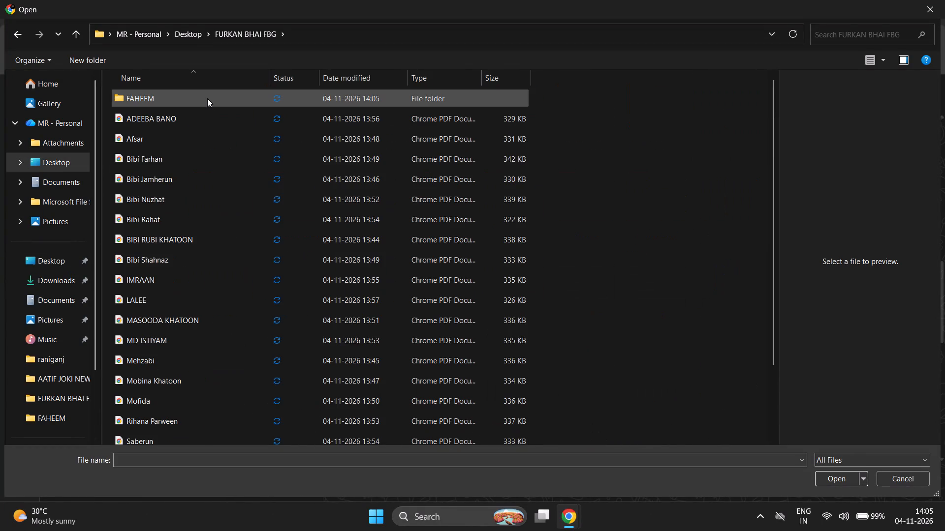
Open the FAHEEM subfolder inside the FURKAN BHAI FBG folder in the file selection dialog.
{"action": "left_click", "coordinate": [207, 98]}
{"action": "double_click", "coordinate": [207, 98]}
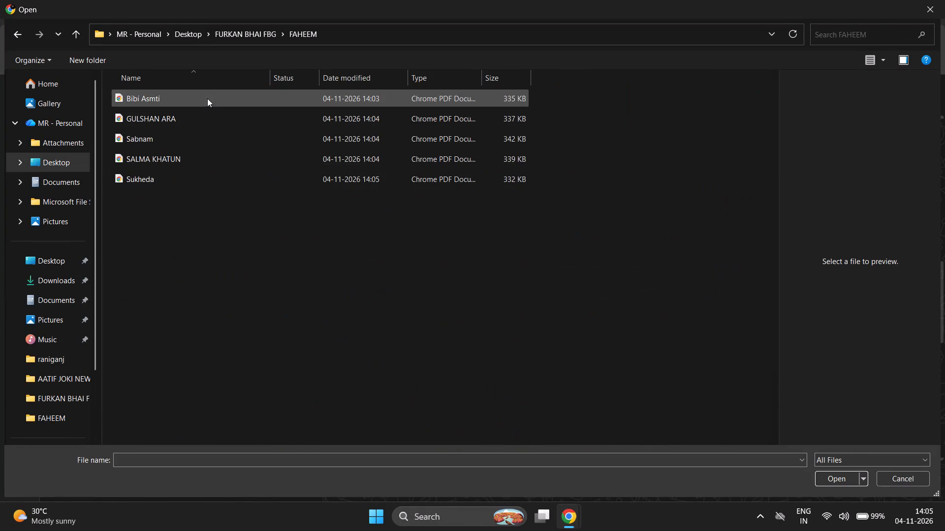
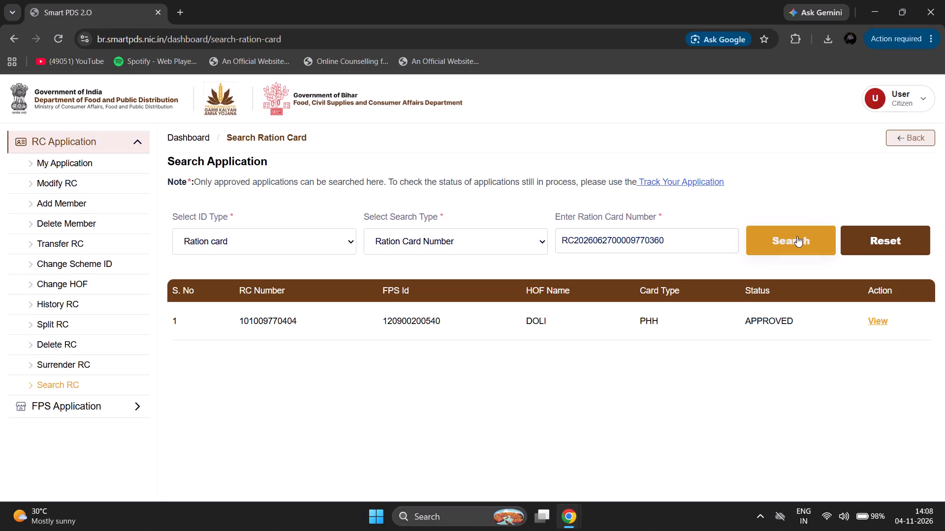
View the approved ration card application's details and copy the HOF name.
{"action": "left_click", "coordinate": [875, 316]}
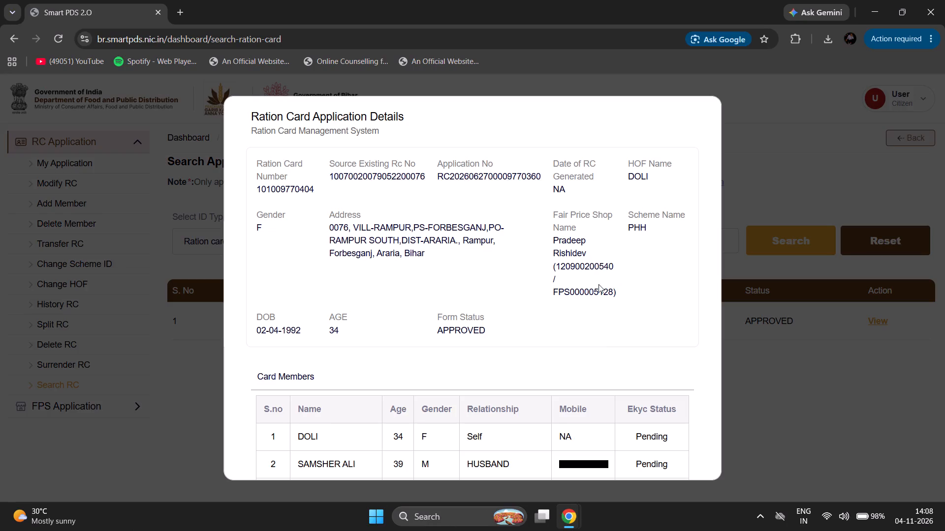
{"action": "double_click", "coordinate": [637, 175]}
{"action": "key", "text": "ctrl+c"}
Bring up the print preview of the ration card application details for saving as a PDF.
{"action": "key", "text": "ctrl+p"}
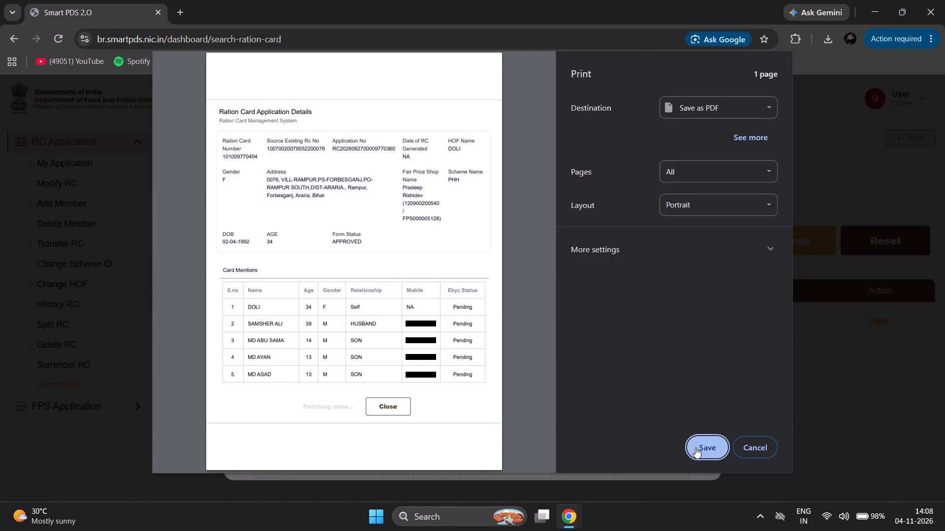
Start saving the print preview as a PDF and create a new subfolder named FARHAN inside the FAHEEM folder.
{"action": "left_click", "coordinate": [696, 448]}
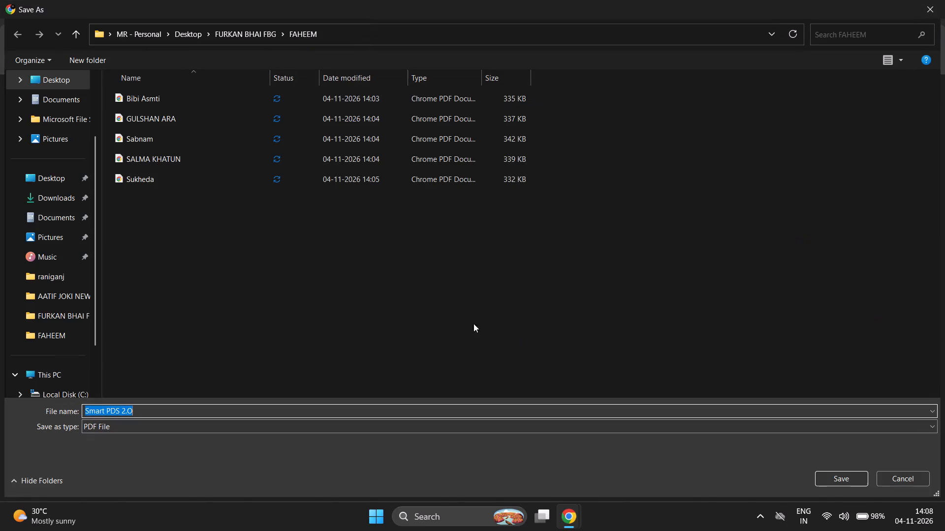
{"action": "right_click", "coordinate": [231, 291]}
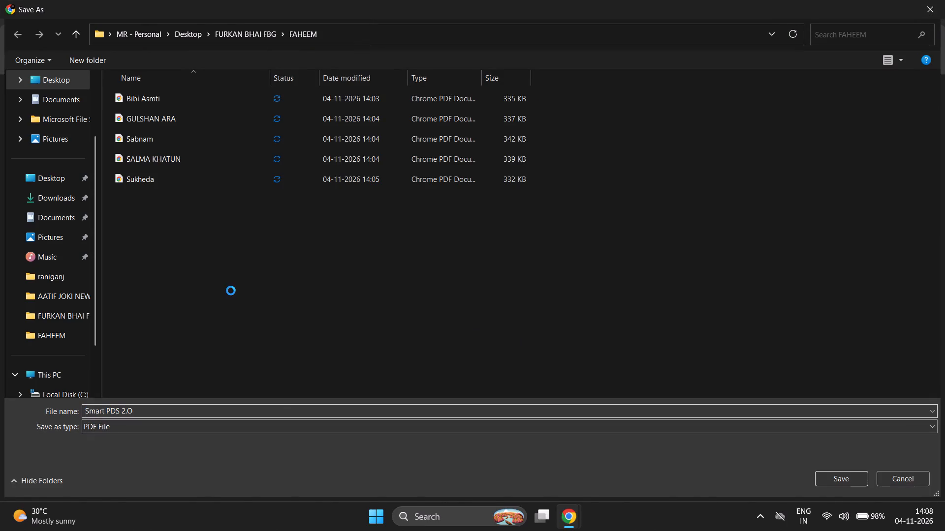
{"action": "left_click", "coordinate": [273, 417]}
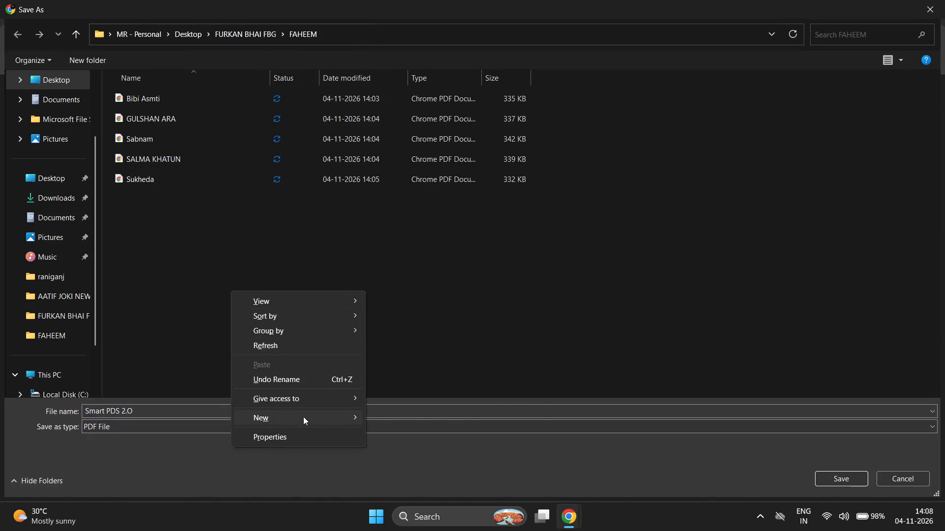
{"action": "left_click", "coordinate": [416, 280]}
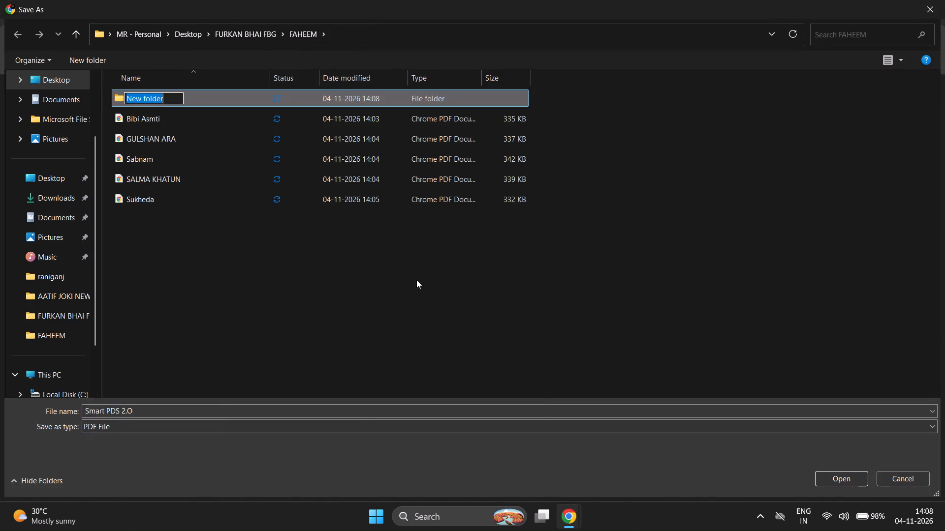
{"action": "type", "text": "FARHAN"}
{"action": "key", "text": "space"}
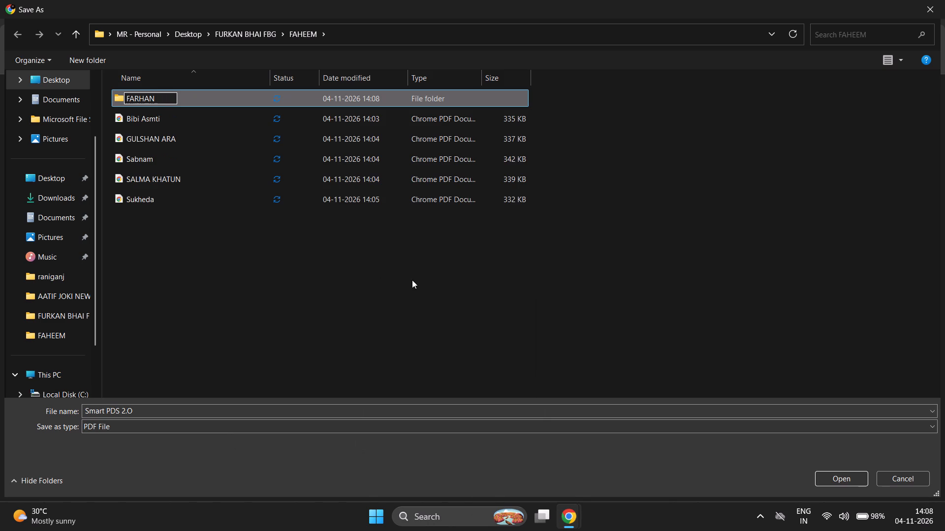
{"action": "left_click", "coordinate": [350, 296]}
Save the ration card application details as a PDF in the FARHAN subfolder, using the copied HOF name as the file name.
{"action": "double_click", "coordinate": [220, 95]}
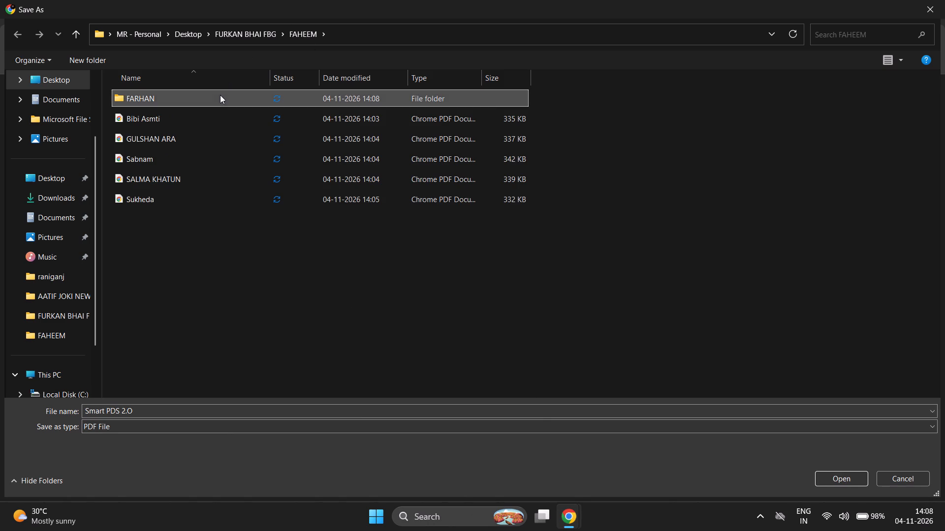
{"action": "left_click", "coordinate": [216, 428]}
{"action": "key", "text": "ctrl+v"}
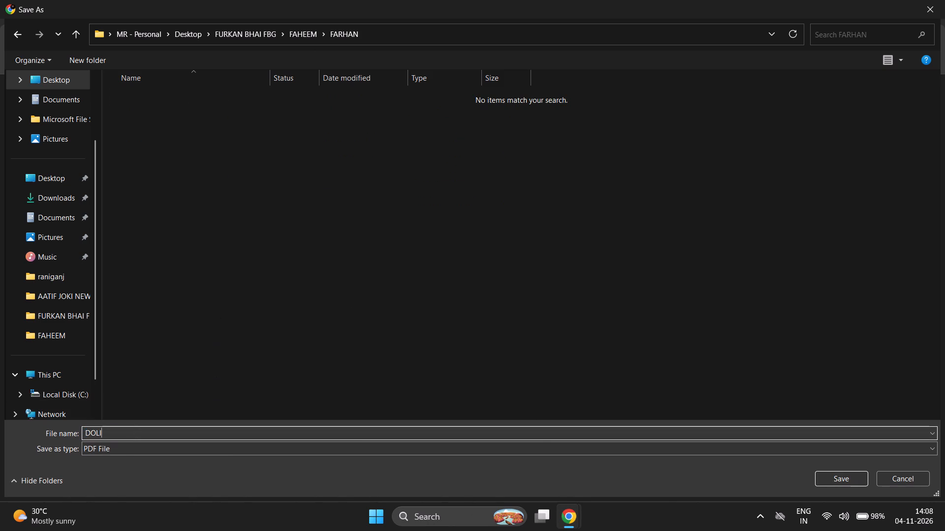
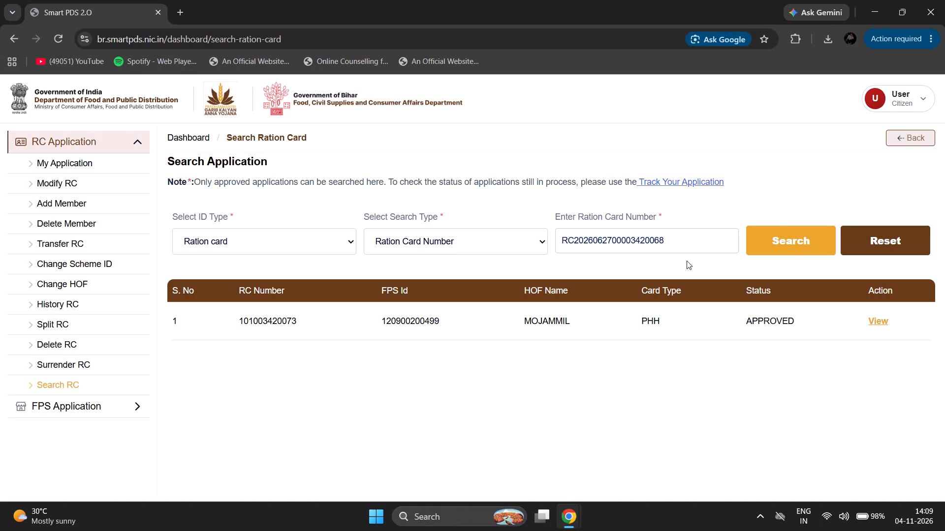
Open the approved ration card application's details from the search results and copy the HOF name.
{"action": "left_click", "coordinate": [873, 319]}
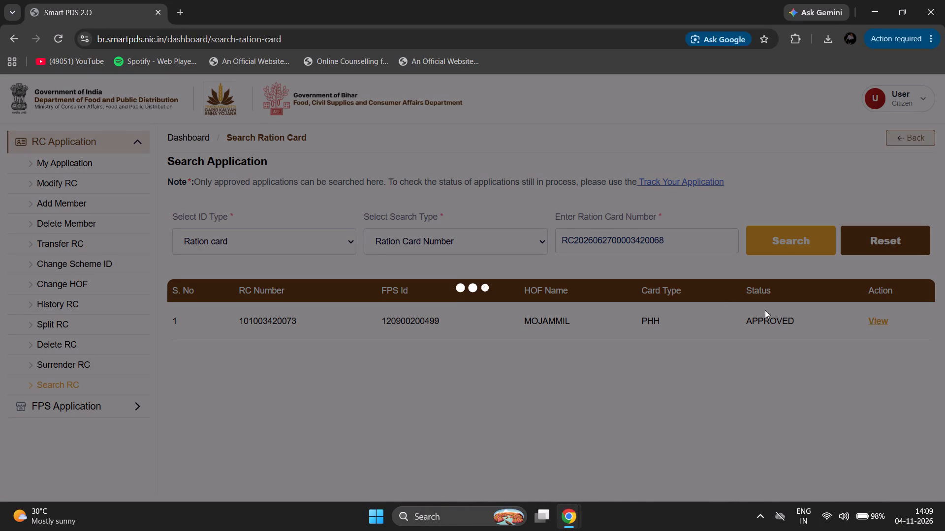
{"action": "double_click", "coordinate": [661, 180]}
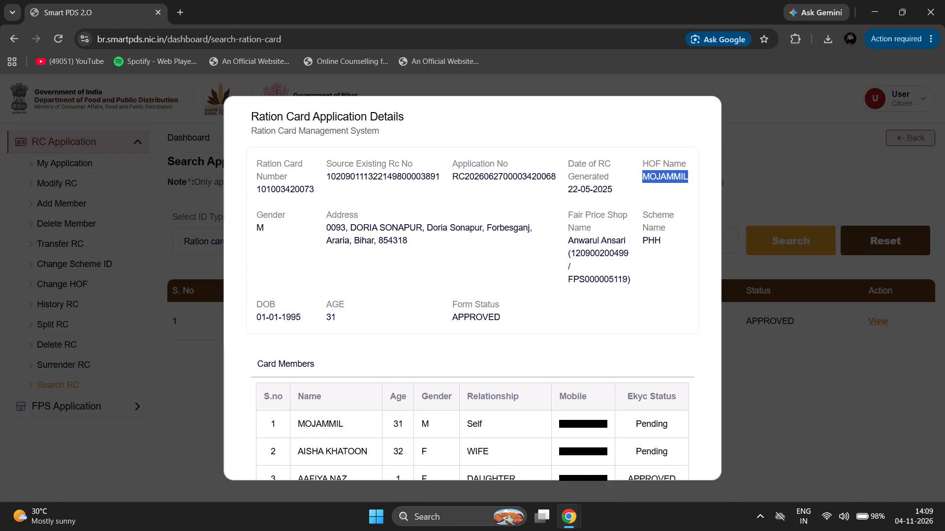
{"action": "key", "text": "ctrl+c"}
Save the ration card application details as a PDF in the FARHAN folder, using the copied HOF name as the file name.
{"action": "key", "text": "ctrl+p"}
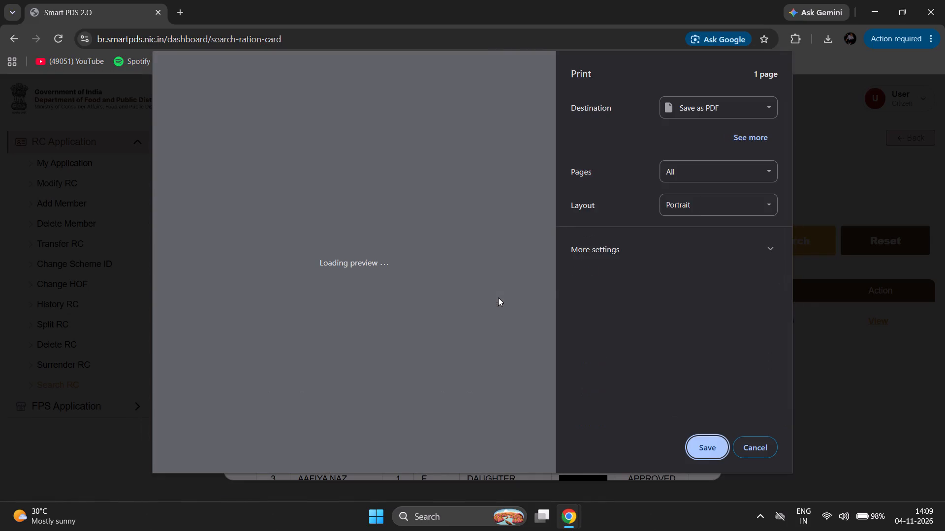
{"action": "left_click", "coordinate": [704, 446]}
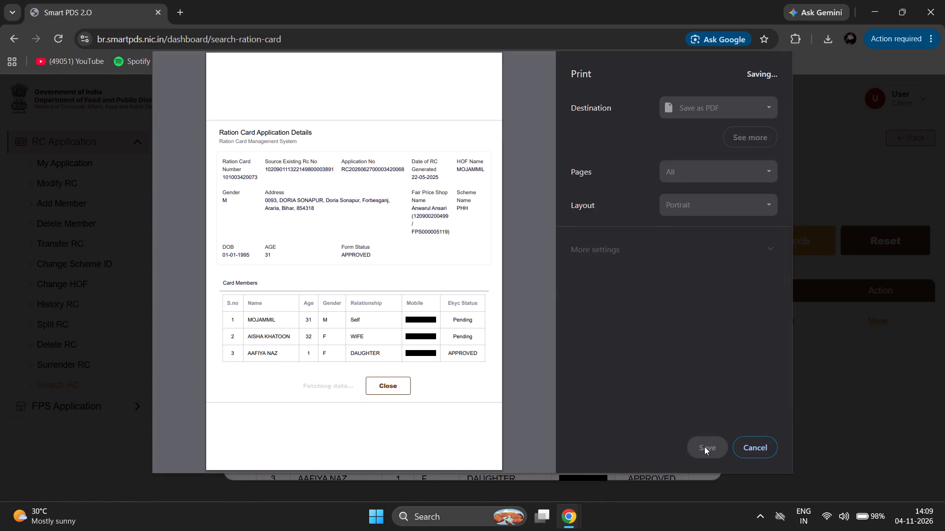
{"action": "key", "text": "ctrl+v"}
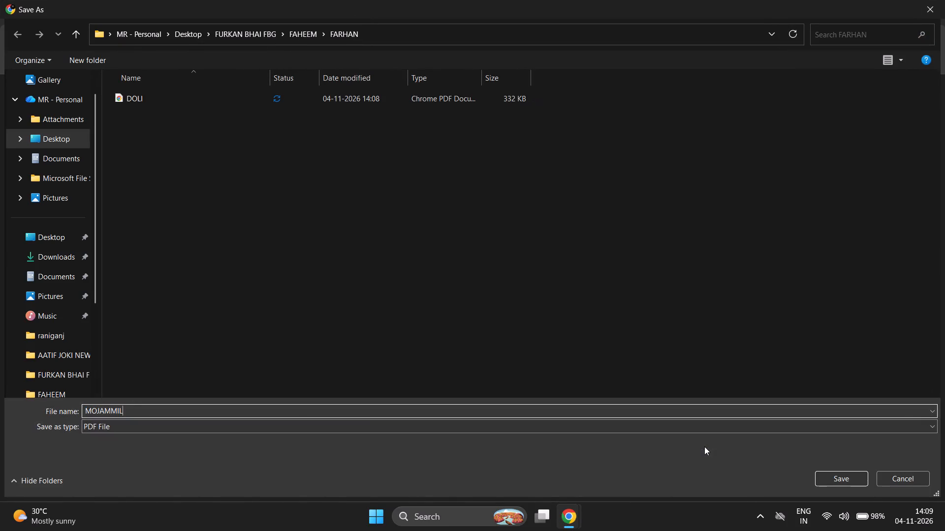
Save the application details PDF in the FARHAN folder, named after the head of family.
{"action": "key", "text": "Return"}
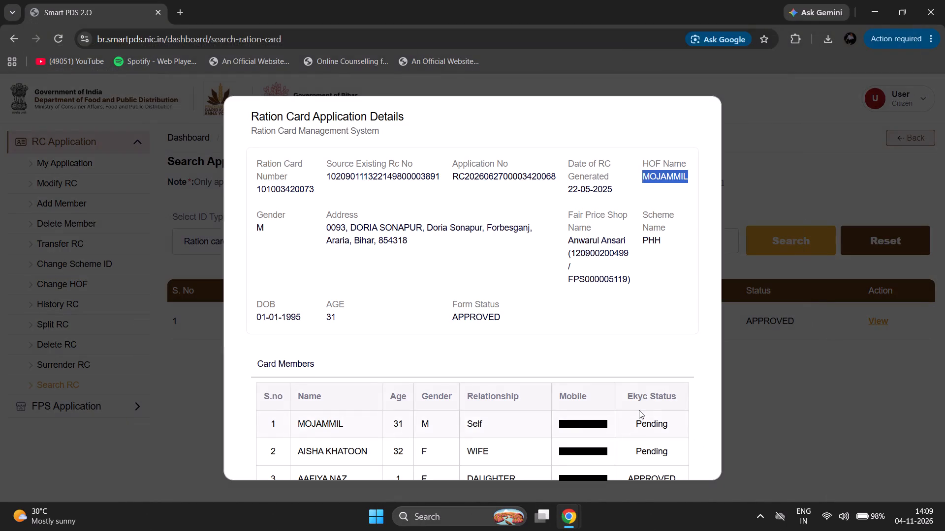
Copy the application number from the ration card application details and close the details window.
{"action": "scroll", "coordinate": [639, 410], "scroll_direction": "down", "scroll_amount": 2}
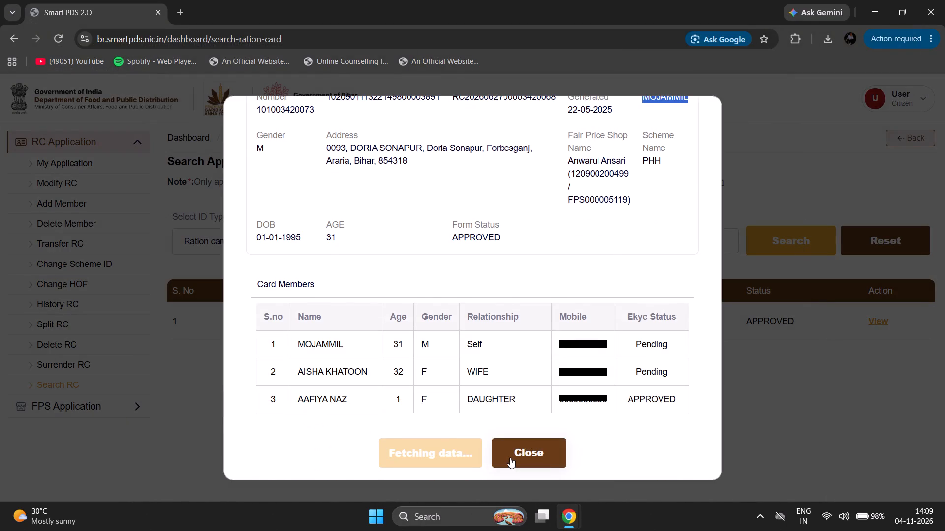
{"action": "scroll", "coordinate": [509, 295], "scroll_direction": "up", "scroll_amount": 2}
{"action": "double_click", "coordinate": [518, 177]}
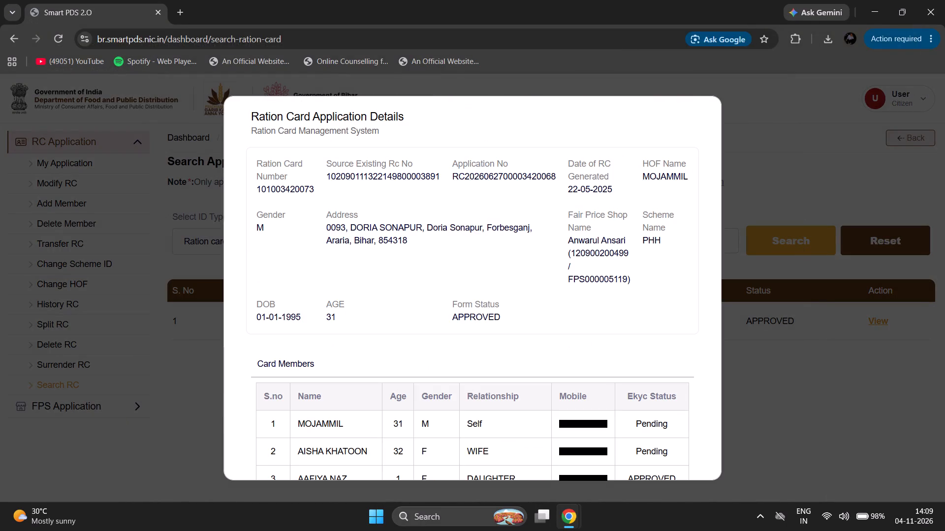
{"action": "key", "text": "ctrl+c"}
{"action": "scroll", "coordinate": [513, 260], "scroll_direction": "down", "scroll_amount": 6}
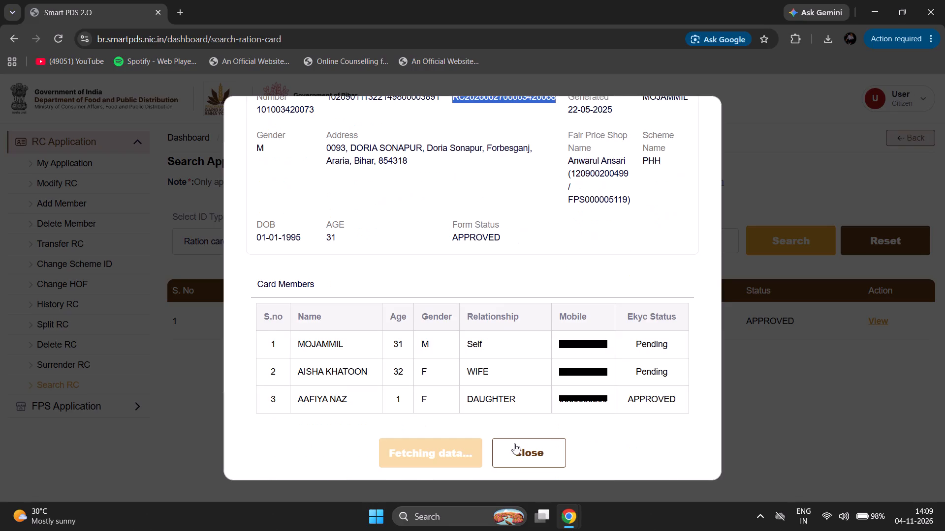
{"action": "left_click", "coordinate": [515, 444]}
Look up the copied application number in Track Your Application and review its details and approval timeline.
{"action": "left_click", "coordinate": [666, 187]}
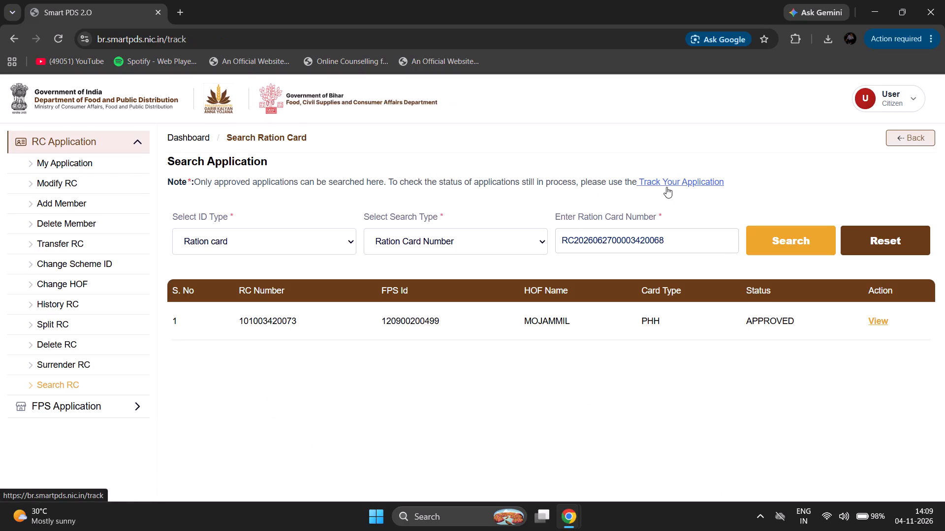
{"action": "left_click", "coordinate": [558, 242]}
{"action": "key", "text": "ctrl+v"}
{"action": "left_click", "coordinate": [629, 257]}
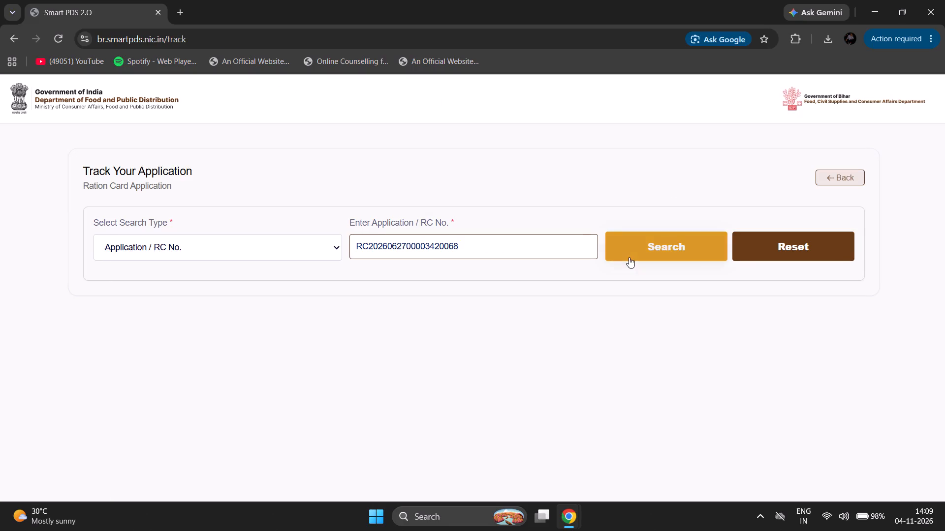
{"action": "scroll", "coordinate": [481, 344], "scroll_direction": "down", "scroll_amount": 3}
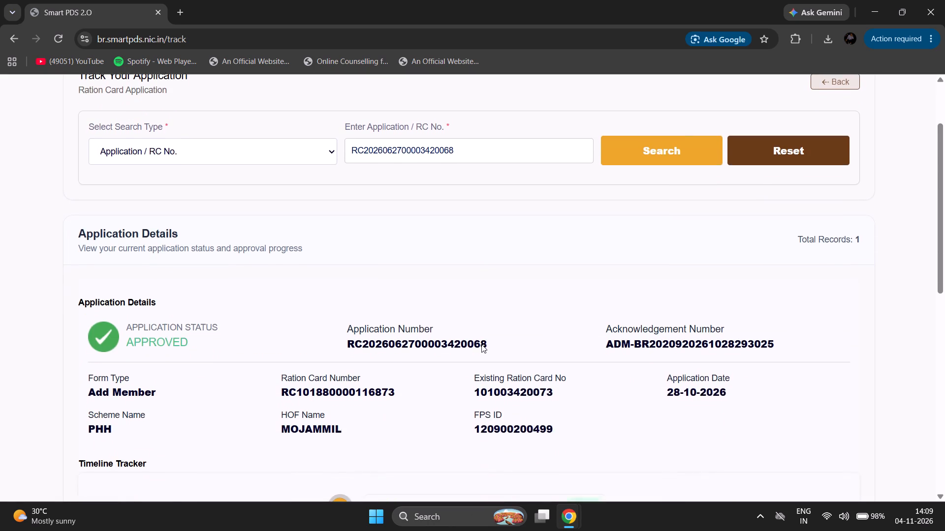
{"action": "scroll", "coordinate": [481, 344], "scroll_direction": "down", "scroll_amount": 4}
{"action": "scroll", "coordinate": [526, 435], "scroll_direction": "down", "scroll_amount": 7}
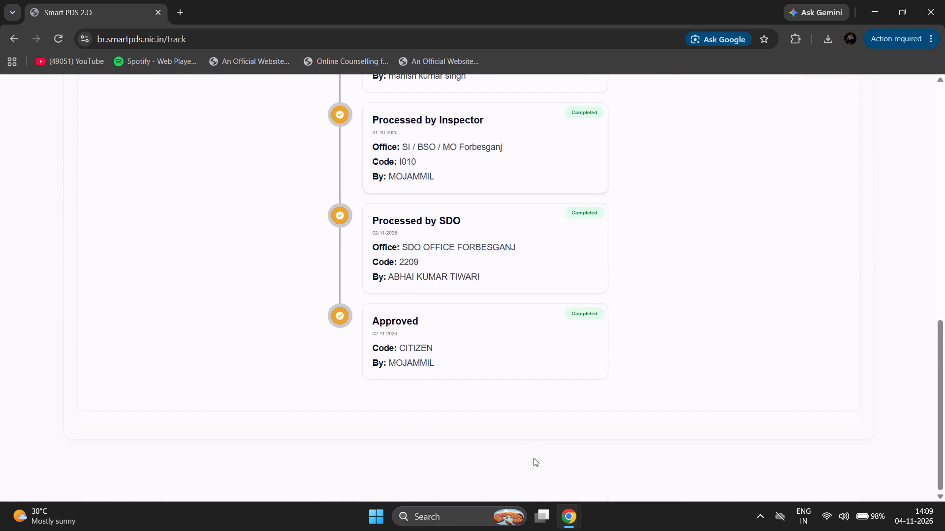
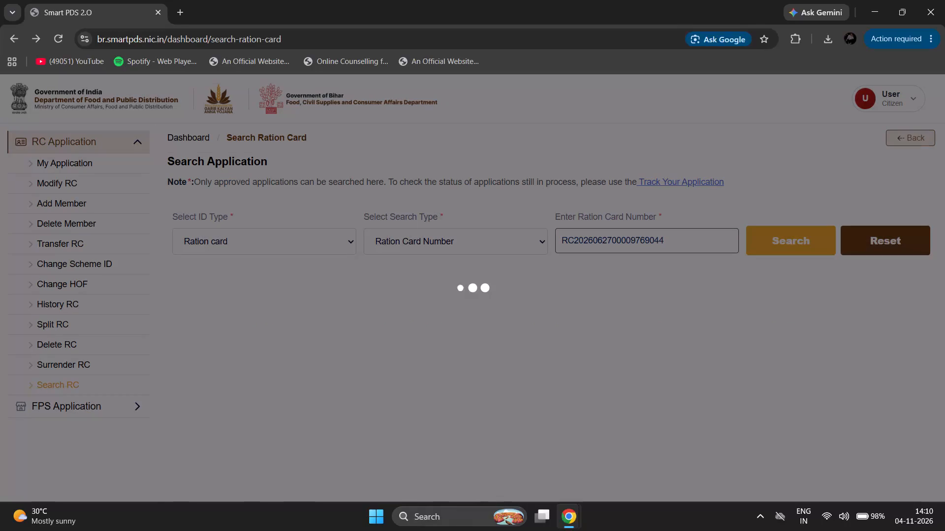
Open the found application's details and save them as a PDF in the FARHAN folder, named with the copied head of family name.
{"action": "left_click", "coordinate": [881, 320]}
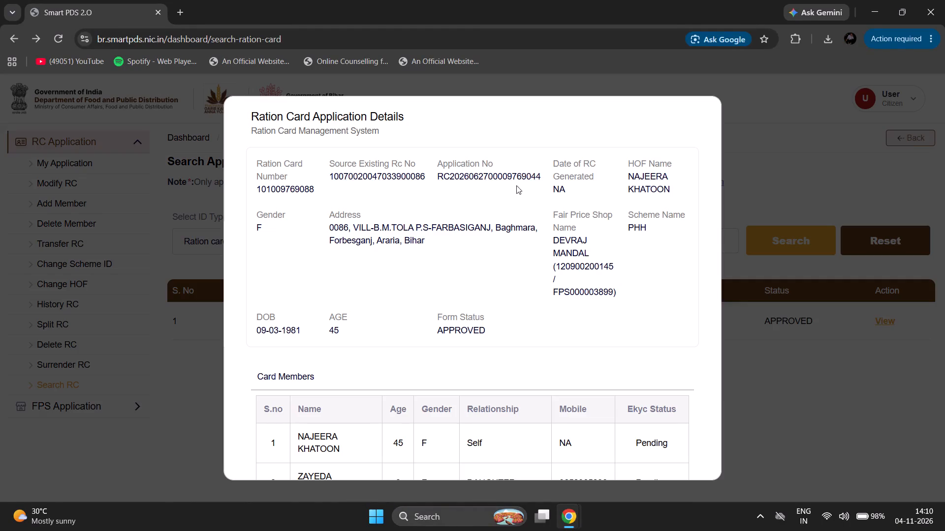
{"action": "triple_click", "coordinate": [642, 177]}
{"action": "key", "text": "ctrl+c"}
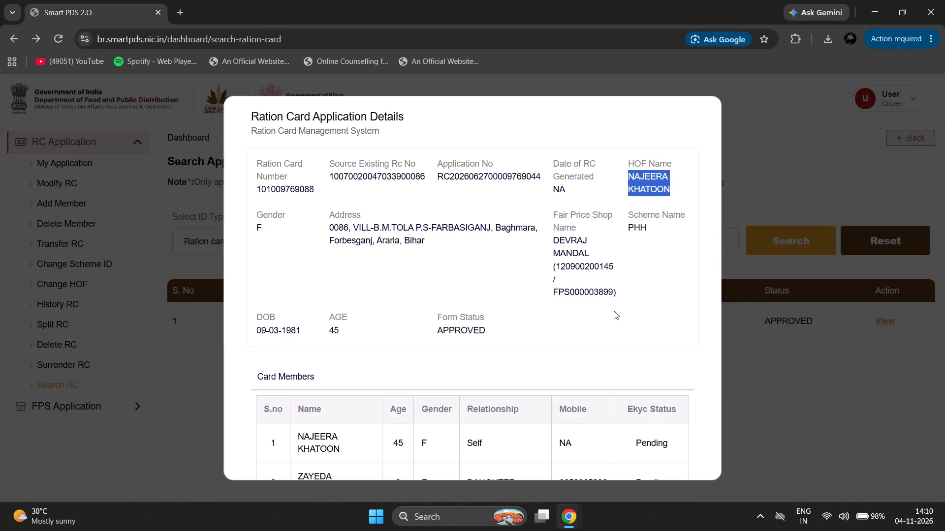
{"action": "scroll", "coordinate": [610, 320], "scroll_direction": "down", "scroll_amount": 7}
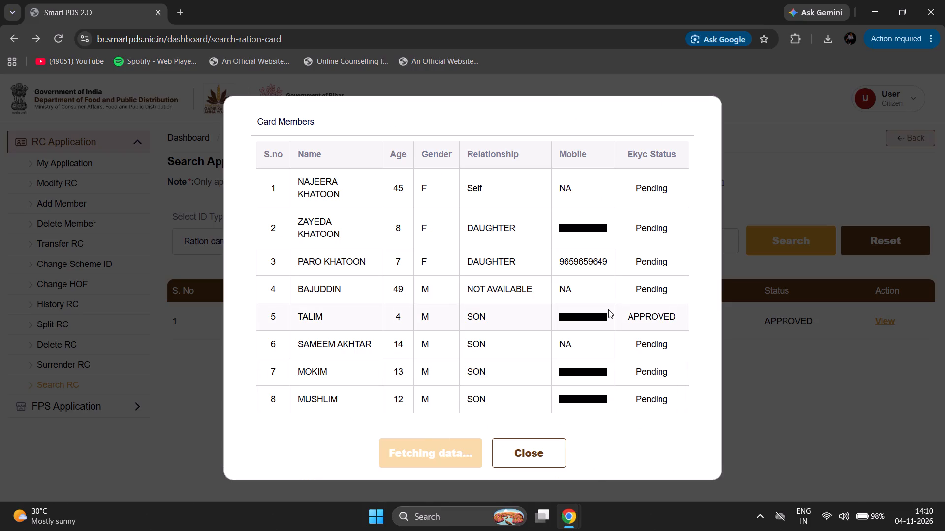
{"action": "key", "text": "ctrl+p"}
{"action": "left_click", "coordinate": [706, 448]}
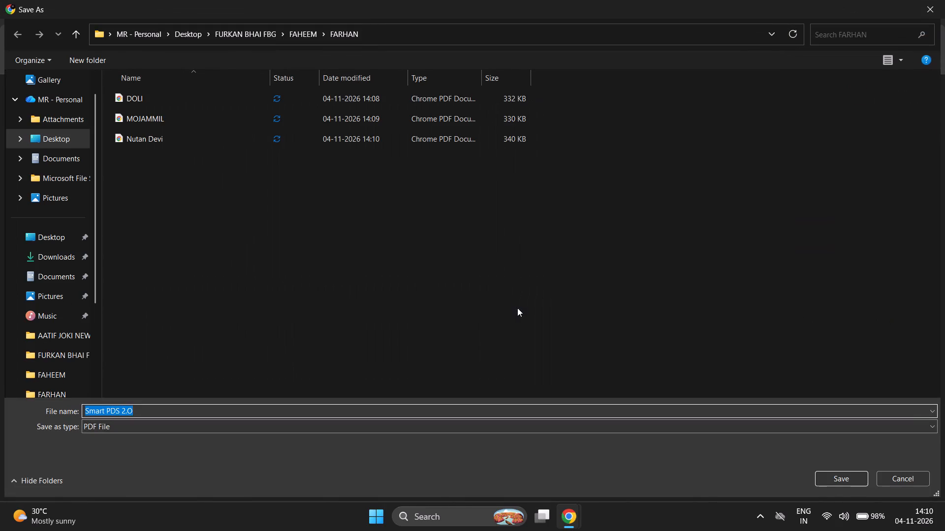
{"action": "key", "text": "ctrl+v"}
{"action": "key", "text": "Return"}
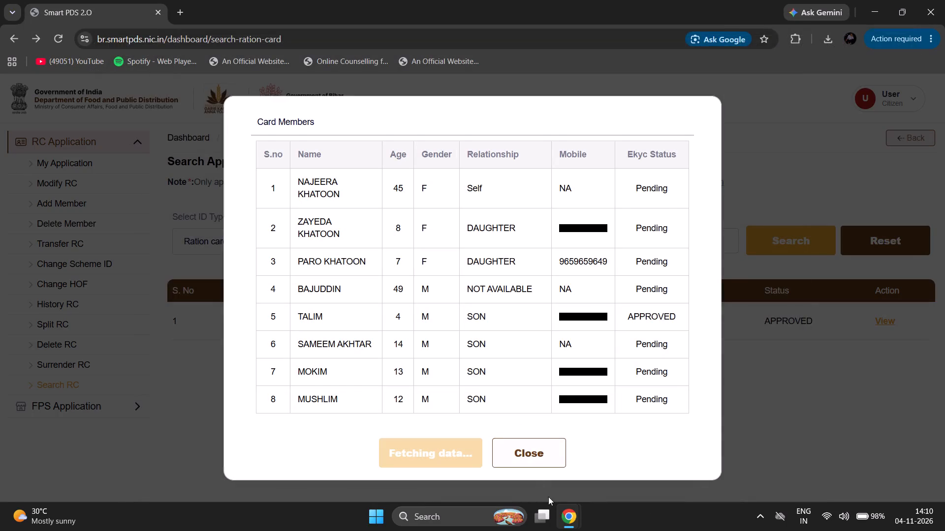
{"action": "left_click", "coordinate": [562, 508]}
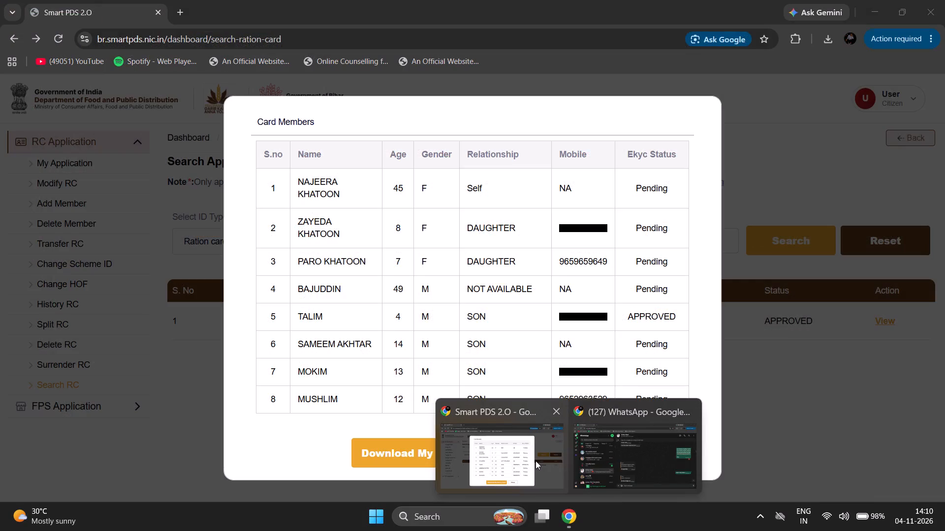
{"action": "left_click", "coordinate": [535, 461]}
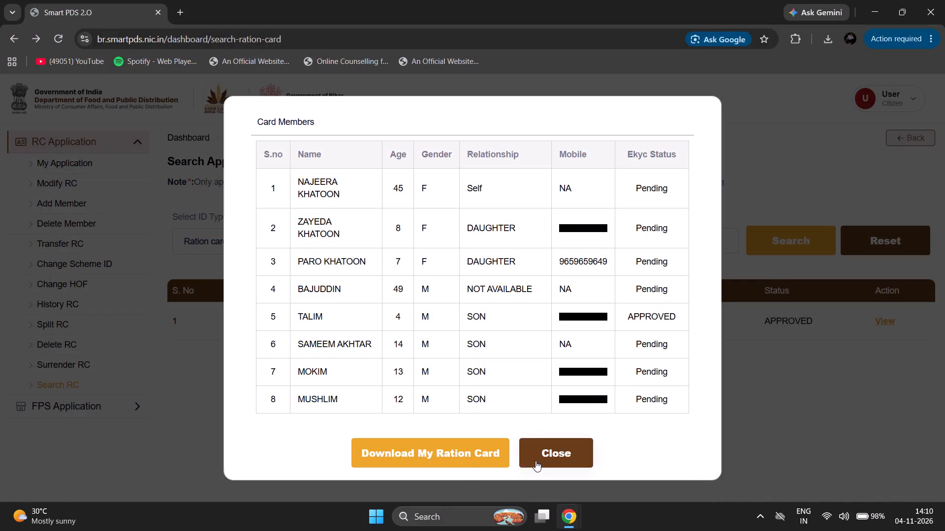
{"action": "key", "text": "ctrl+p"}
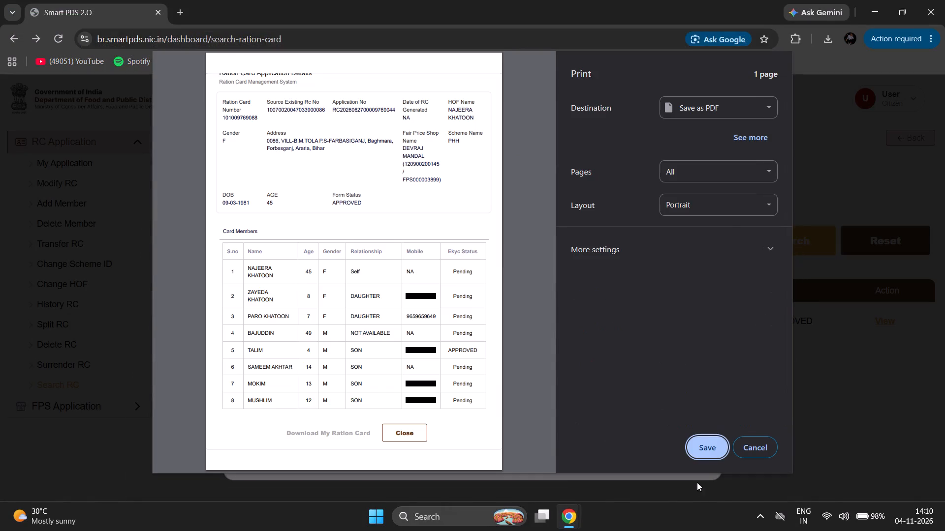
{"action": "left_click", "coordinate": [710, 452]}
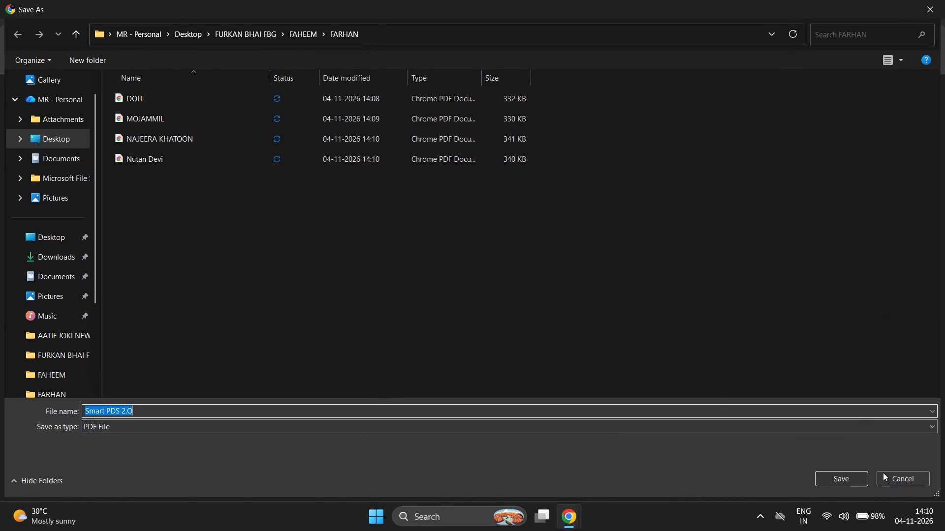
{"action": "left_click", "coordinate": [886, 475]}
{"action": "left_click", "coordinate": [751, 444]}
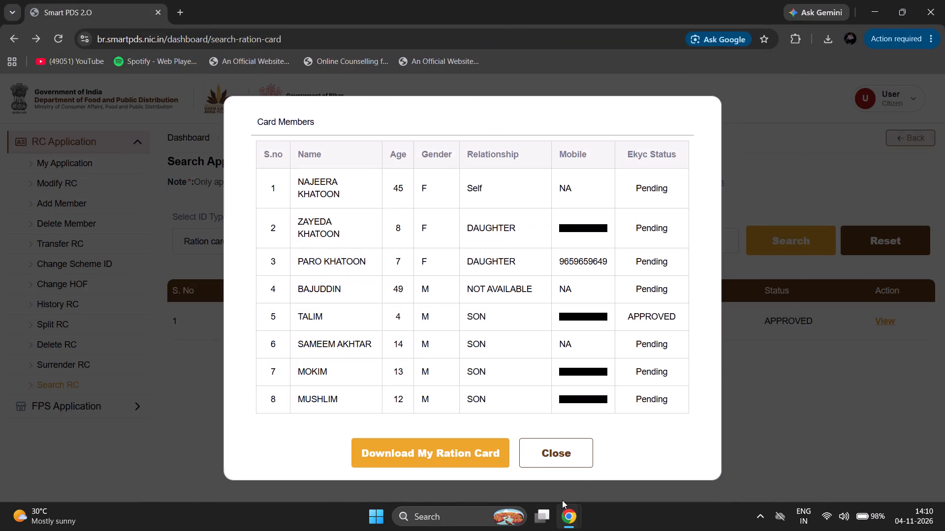
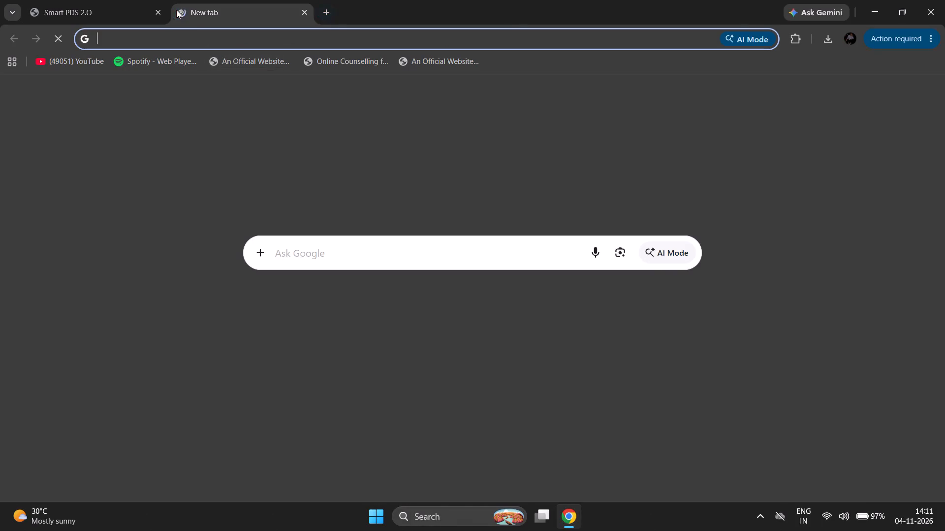
Run a Google search for "whatsapp web" in the new tab, and return to the Smart PDS 2.0 page.
{"action": "left_click", "coordinate": [166, 35]}
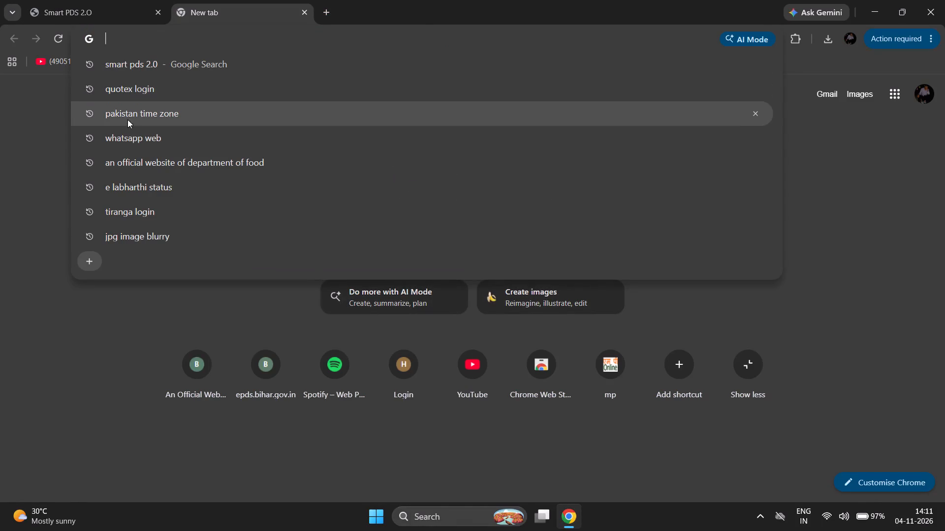
{"action": "left_click", "coordinate": [126, 135]}
{"action": "left_click", "coordinate": [90, 0]}
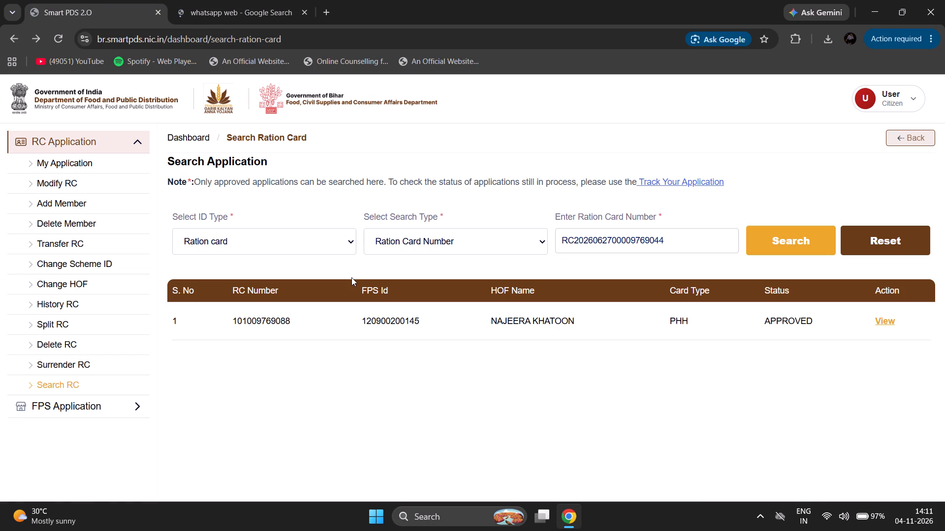
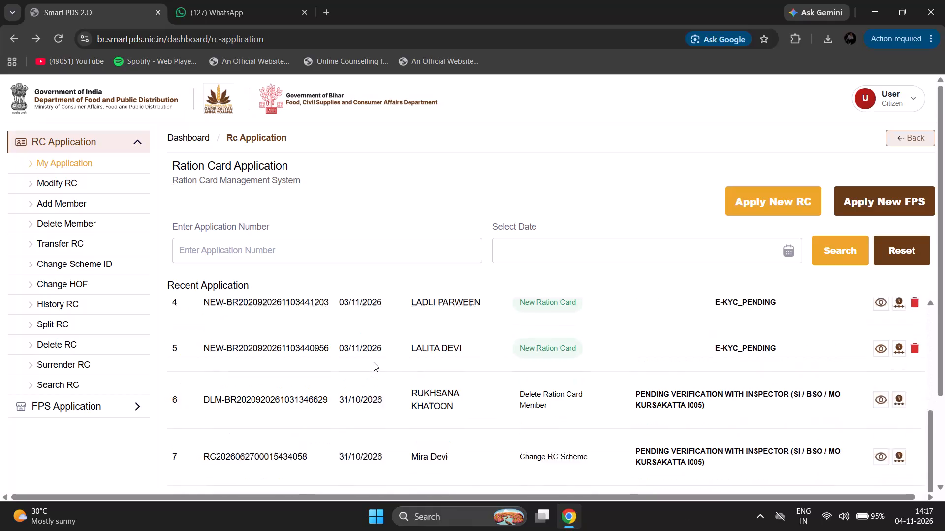
Switch to the Modify RC page and return to My Application to reload the recent ration card applications.
{"action": "scroll", "coordinate": [374, 362], "scroll_direction": "up", "scroll_amount": 6}
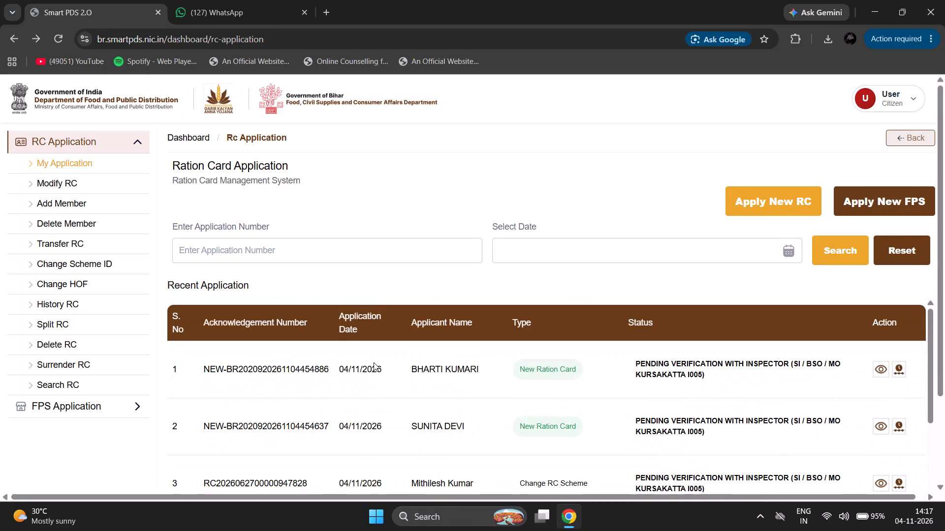
{"action": "scroll", "coordinate": [374, 362], "scroll_direction": "up", "scroll_amount": 6}
{"action": "left_click", "coordinate": [81, 183]}
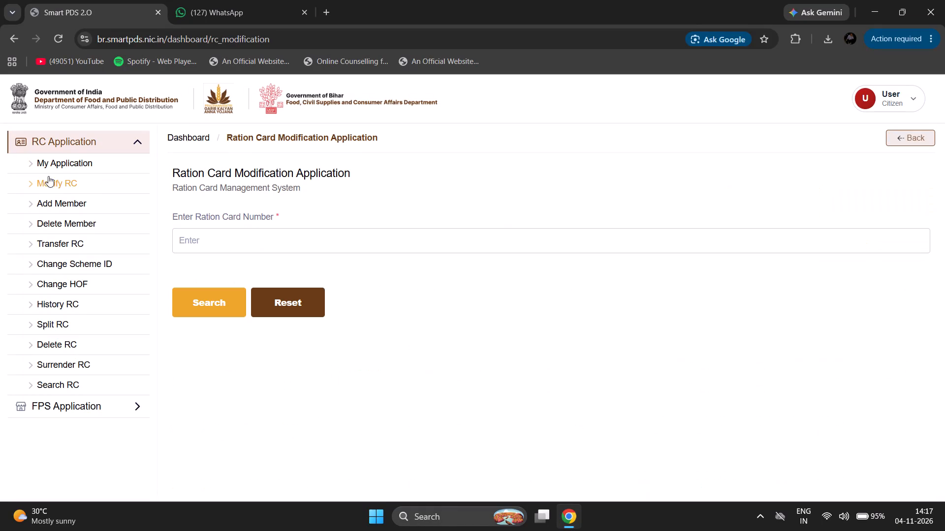
{"action": "left_click", "coordinate": [47, 164]}
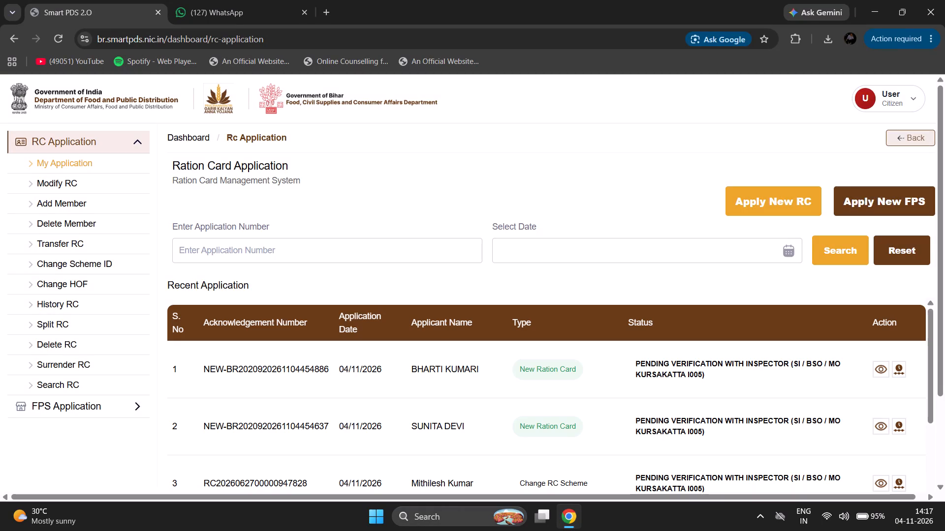
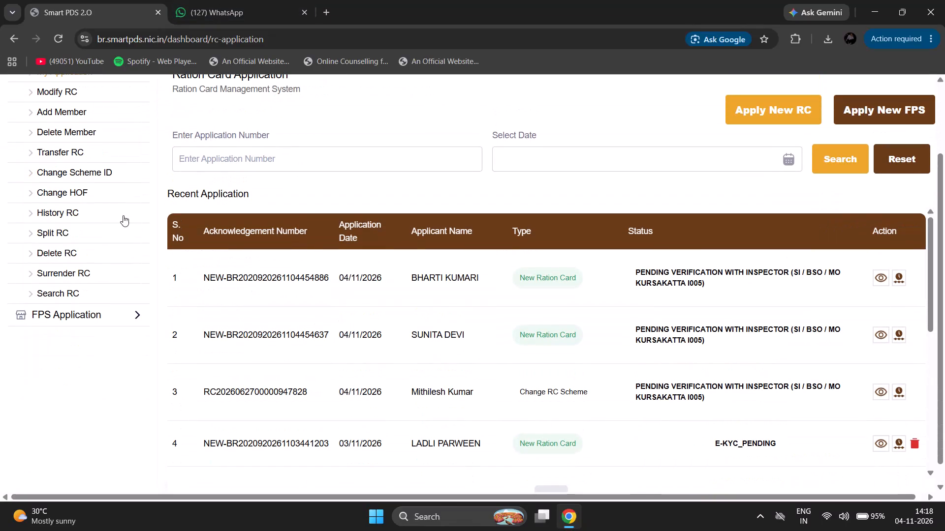
Start a new ration card application so that the blank head of family details form opens.
{"action": "left_click", "coordinate": [738, 197]}
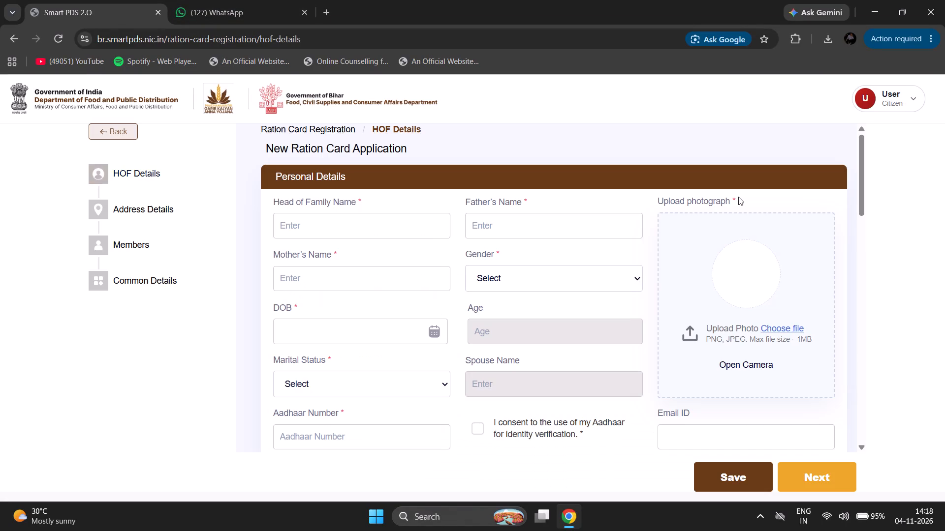
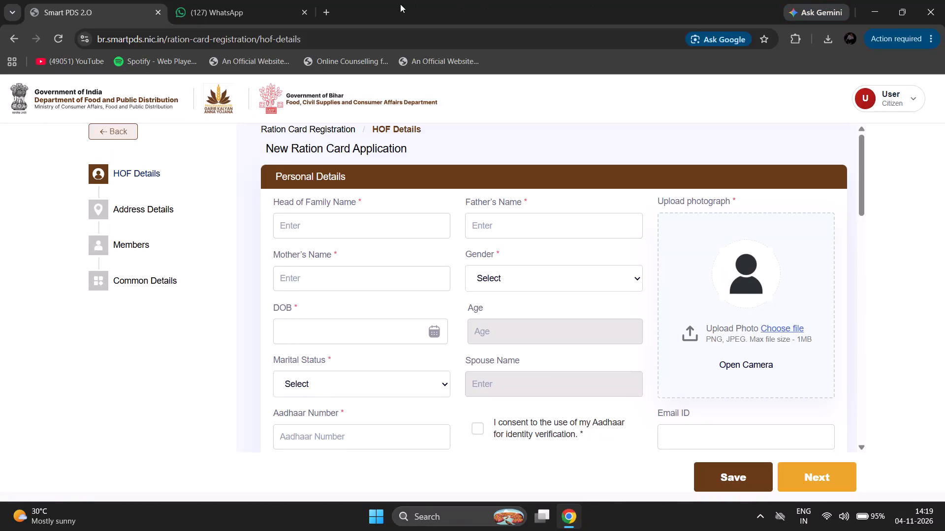
Open a new browser tab and bring up the address bar's recent search suggestions.
{"action": "left_click", "coordinate": [333, 8]}
{"action": "left_click", "coordinate": [205, 39]}
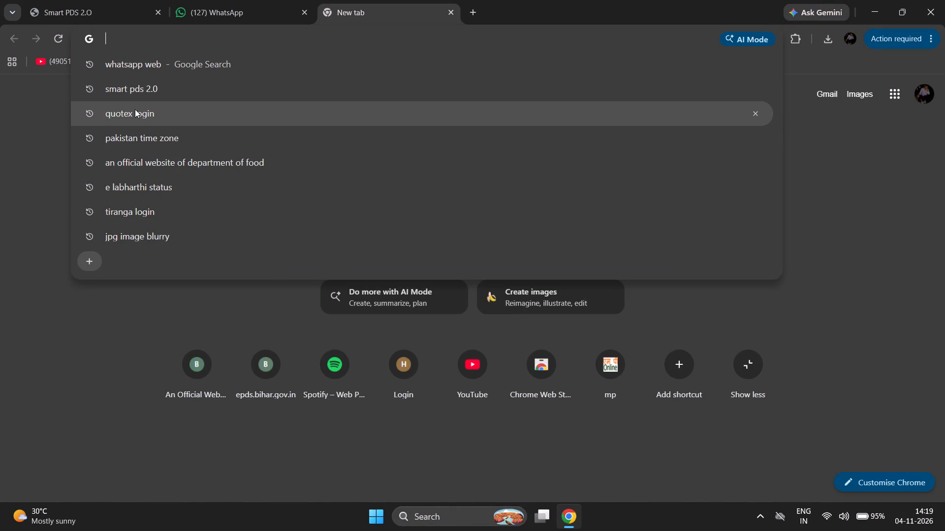
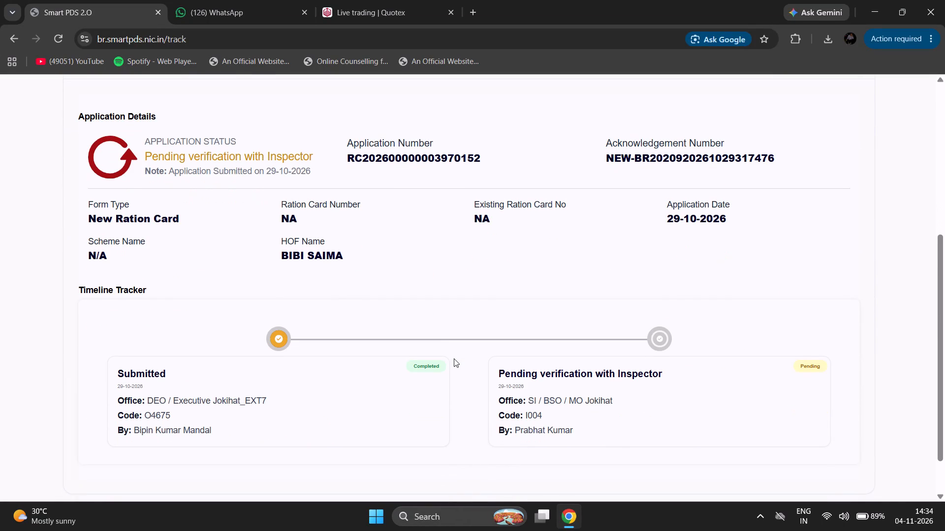
Examine the application's Timeline Tracker, checking the status labels of the submission and inspector verification stages.
{"action": "scroll", "coordinate": [454, 358], "scroll_direction": "down", "scroll_amount": 4}
{"action": "scroll", "coordinate": [454, 358], "scroll_direction": "up", "scroll_amount": 1}
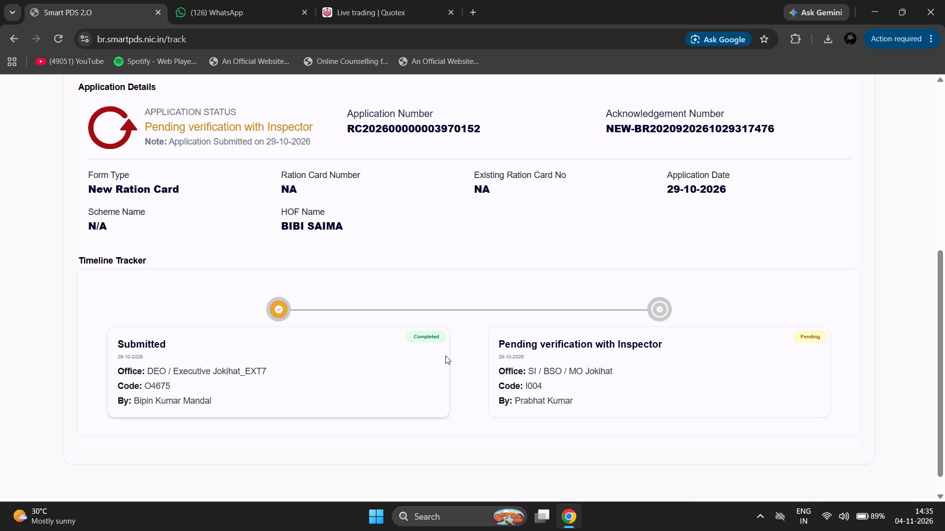
{"action": "double_click", "coordinate": [434, 336]}
{"action": "double_click", "coordinate": [812, 334]}
{"action": "double_click", "coordinate": [812, 340]}
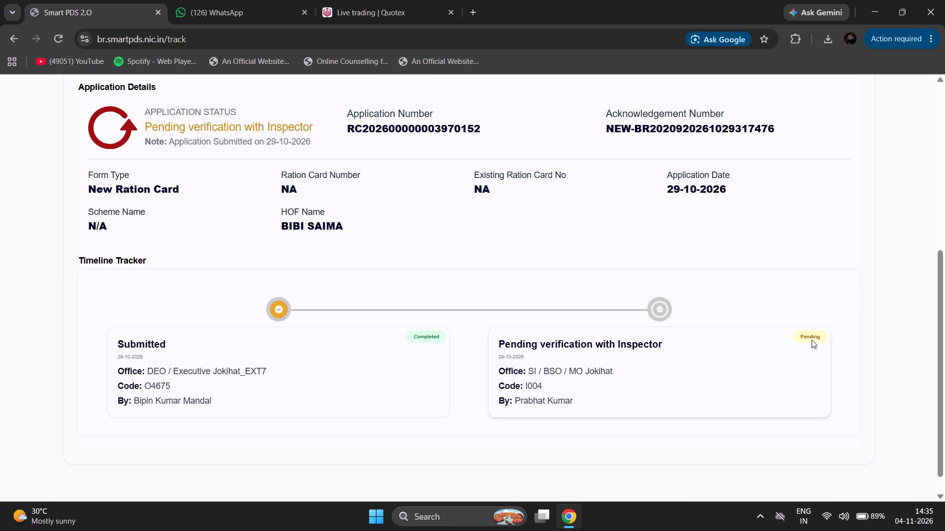
{"action": "double_click", "coordinate": [430, 335]}
{"action": "scroll", "coordinate": [466, 316], "scroll_direction": "up", "scroll_amount": 1}
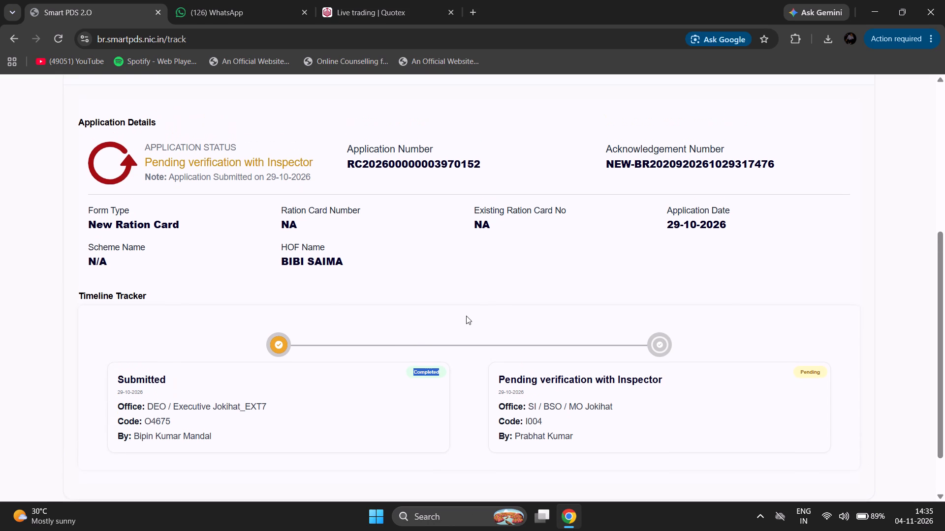